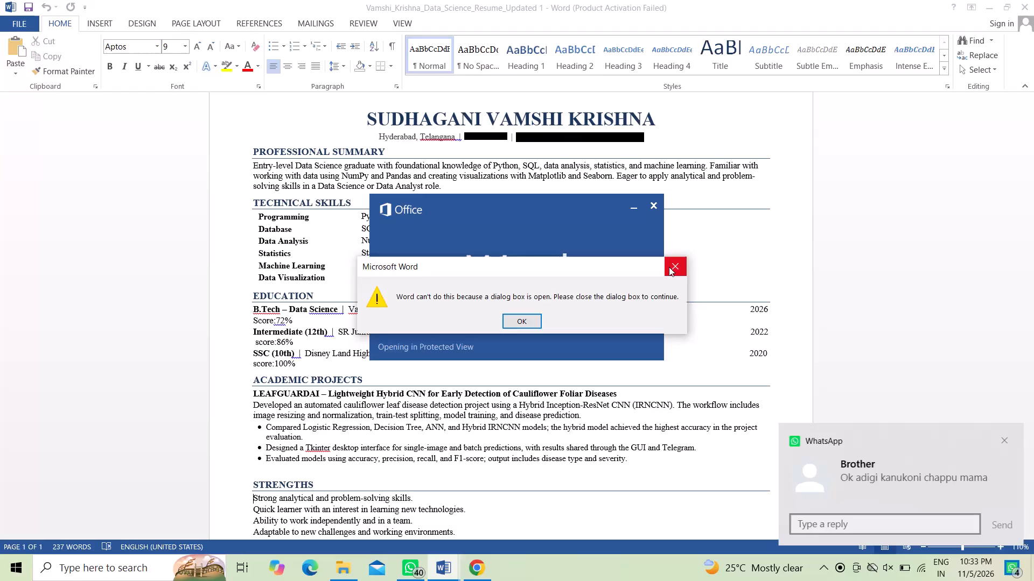
Dismiss the Word alert about an open dialog box and close the incoming WhatsApp message notification.
left_click(669, 267)
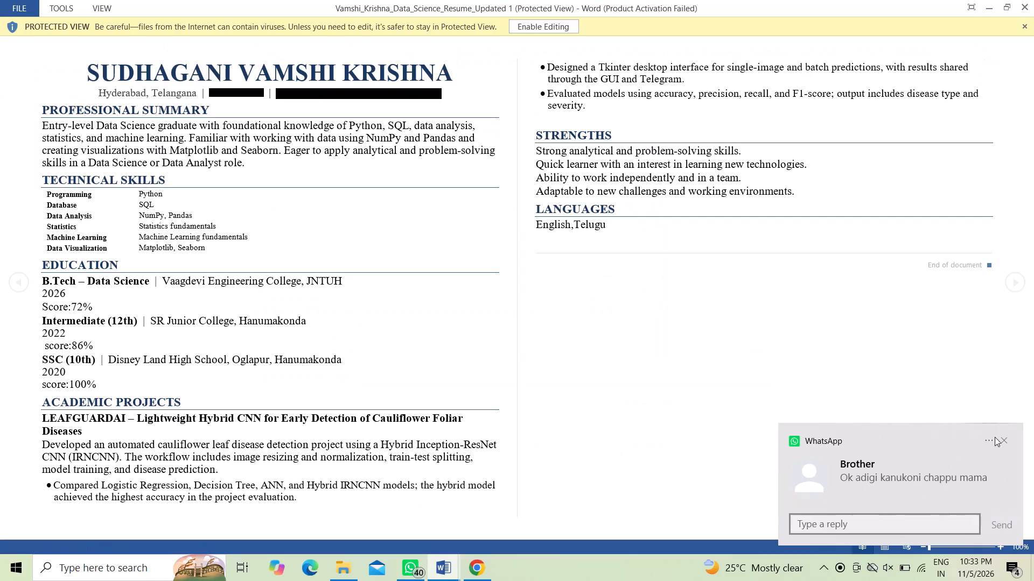
left_click(1003, 437)
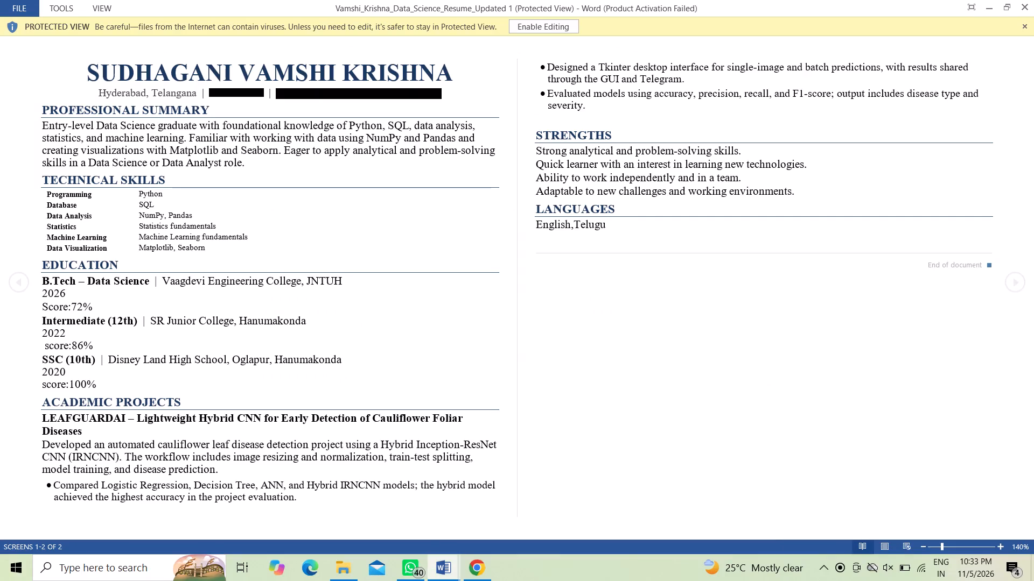
Enable editing for the data science resume opened in Protected View.
left_click(537, 27)
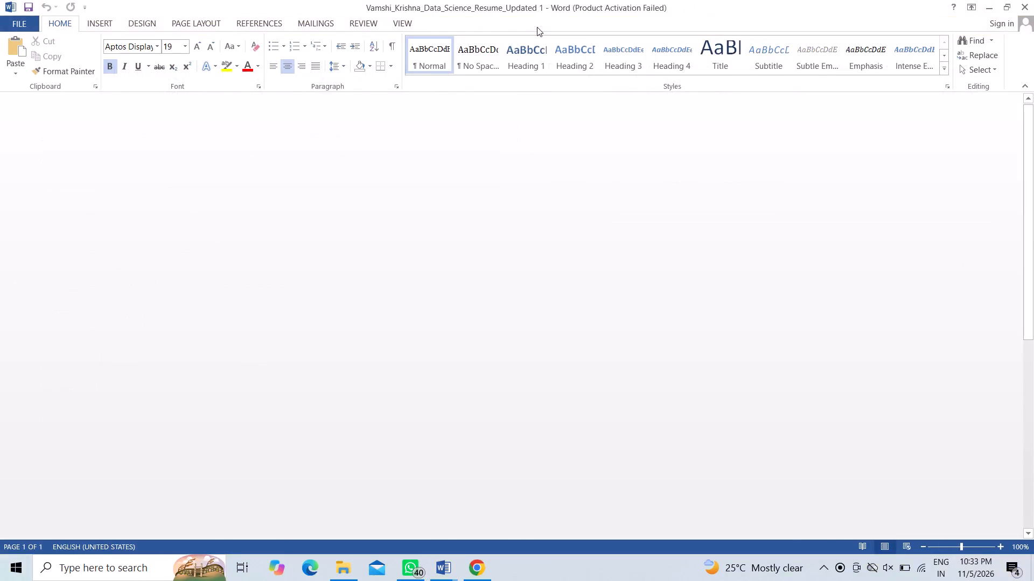
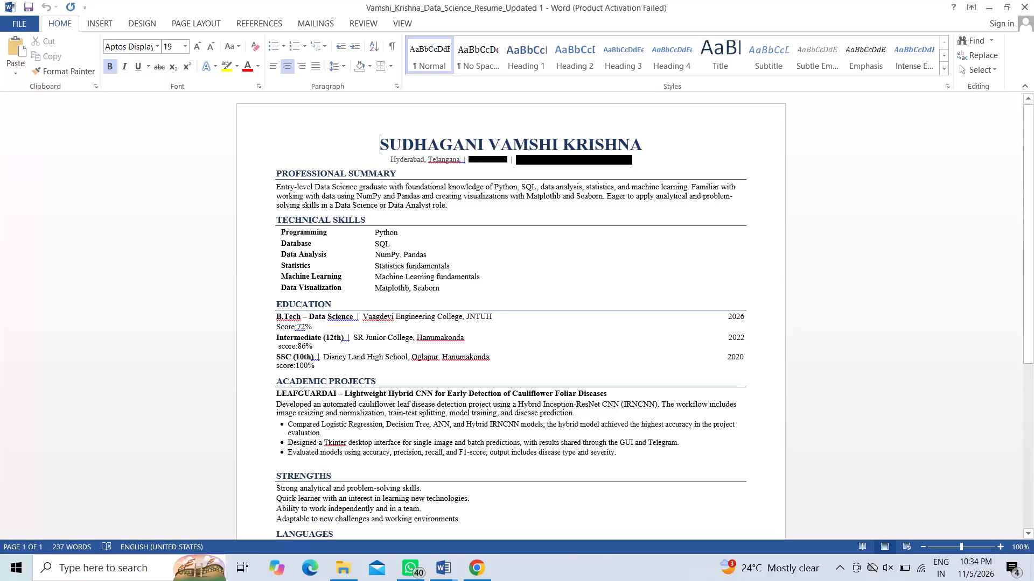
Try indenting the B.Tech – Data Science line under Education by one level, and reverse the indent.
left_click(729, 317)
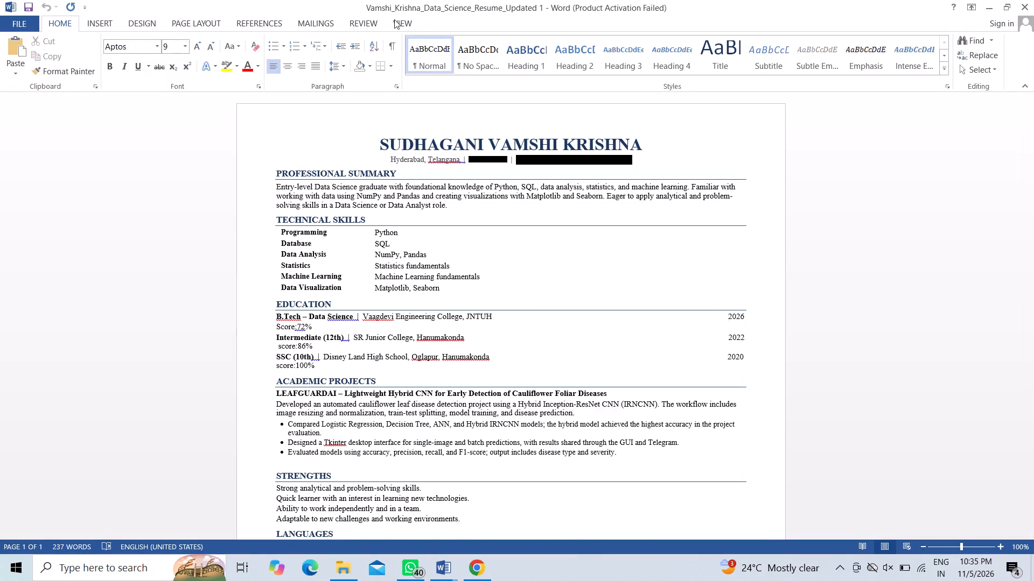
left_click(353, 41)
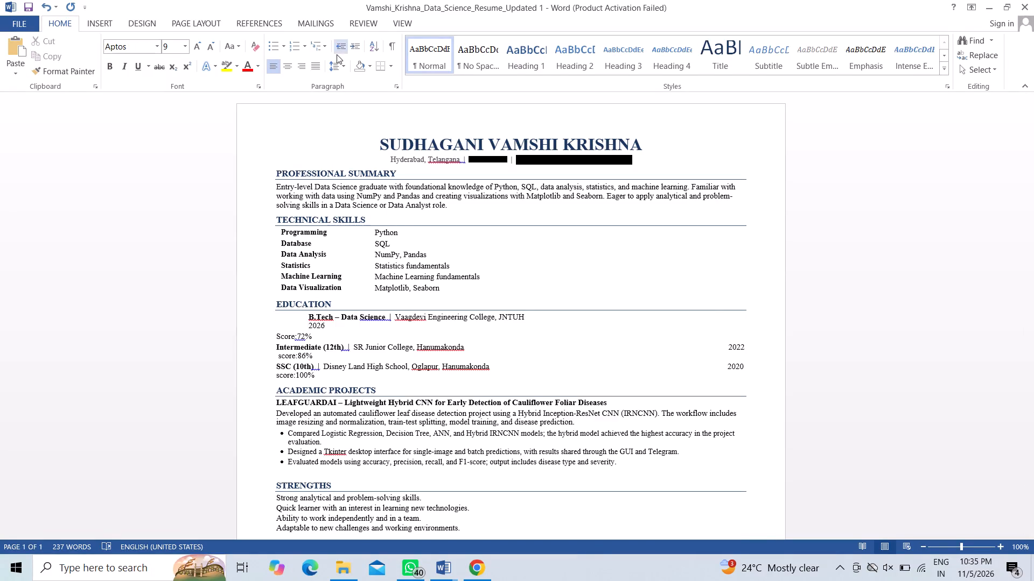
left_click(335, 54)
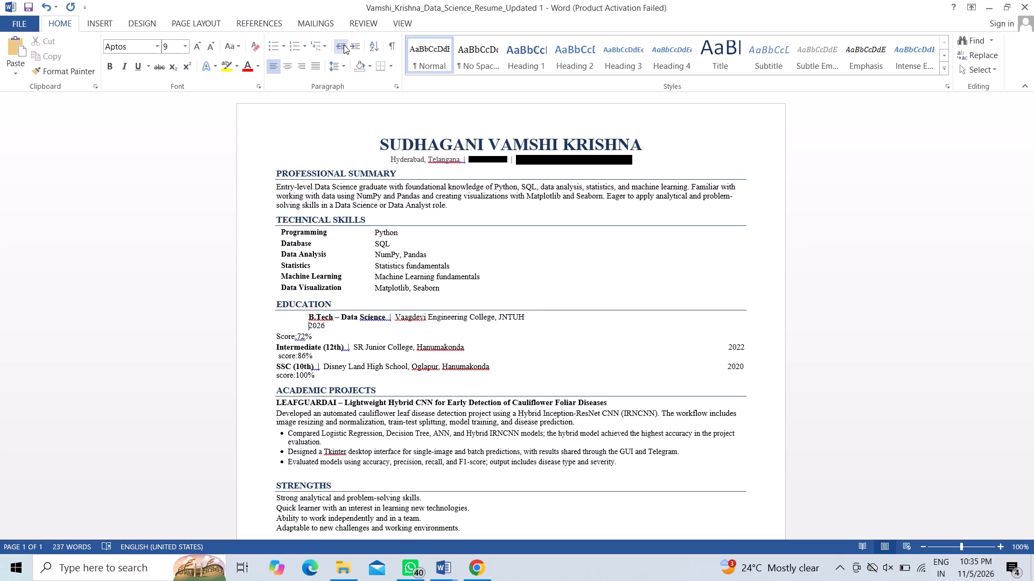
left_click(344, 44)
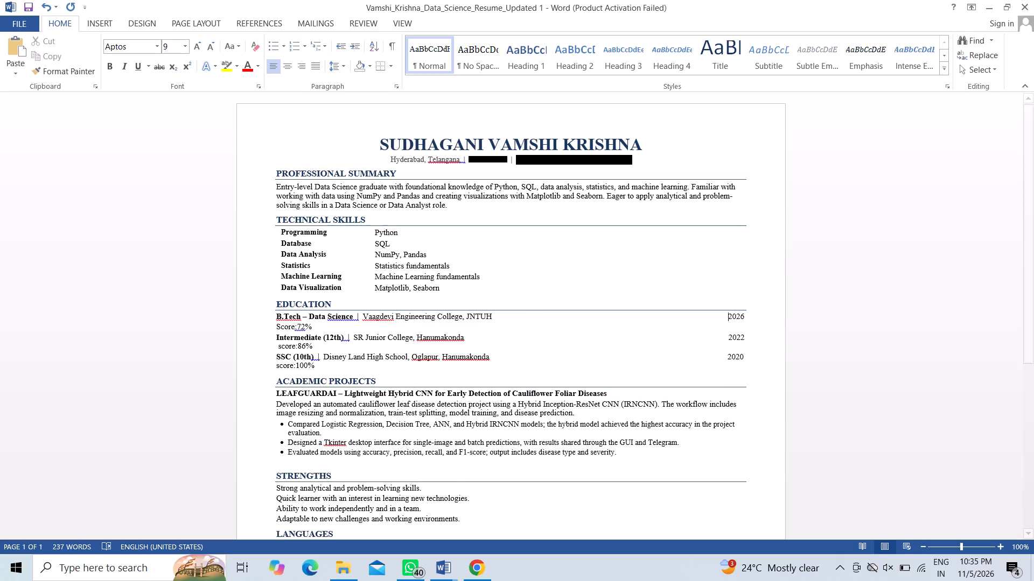
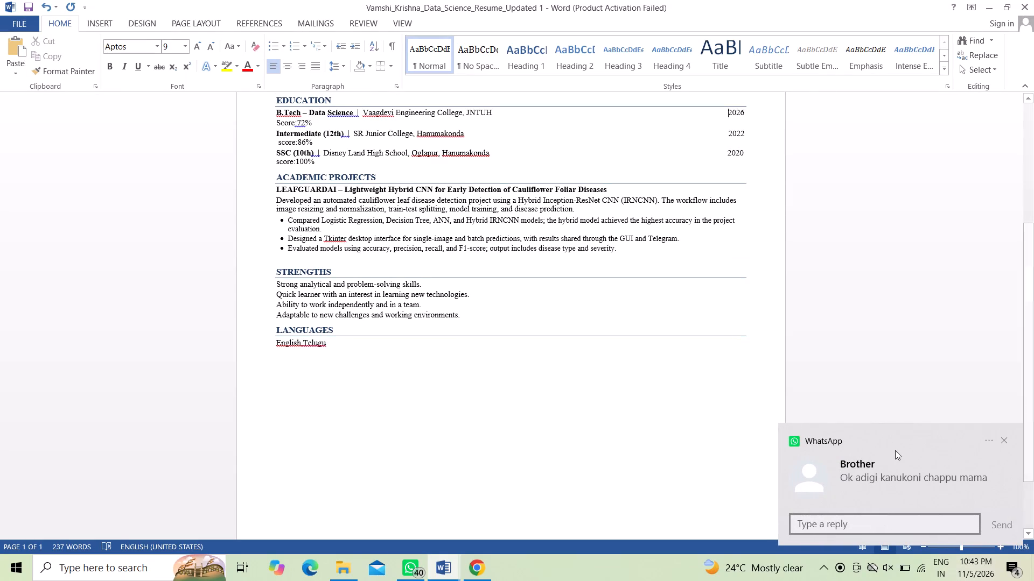
Dismiss the incoming WhatsApp message notification.
left_click(1007, 443)
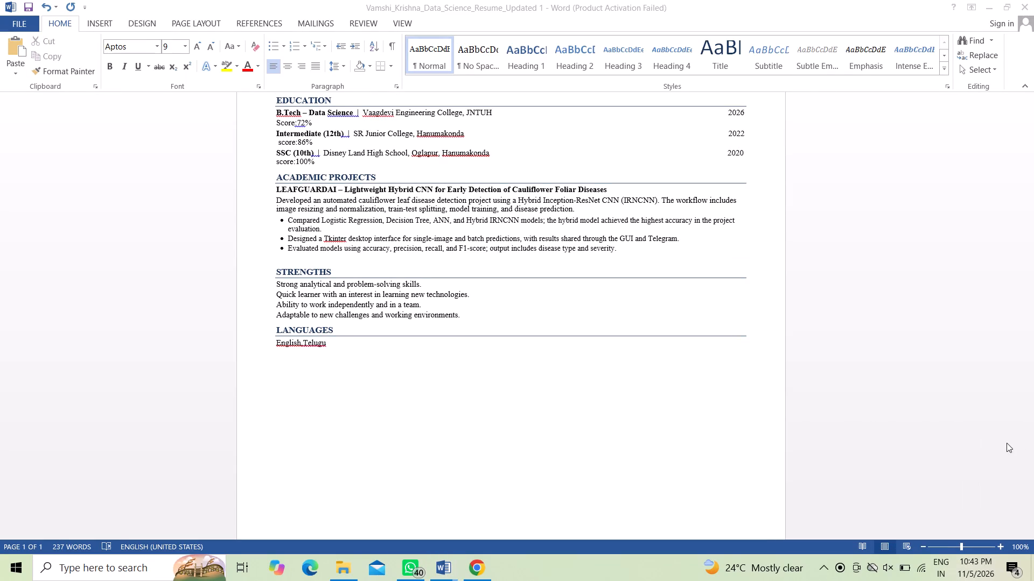
Copy the three bullet points under the LEAFGUARDAI project in Academic Projects, from "Compared Logistic Regression" through "disease type and severity".
double_click(285, 221)
key("shift+Down")
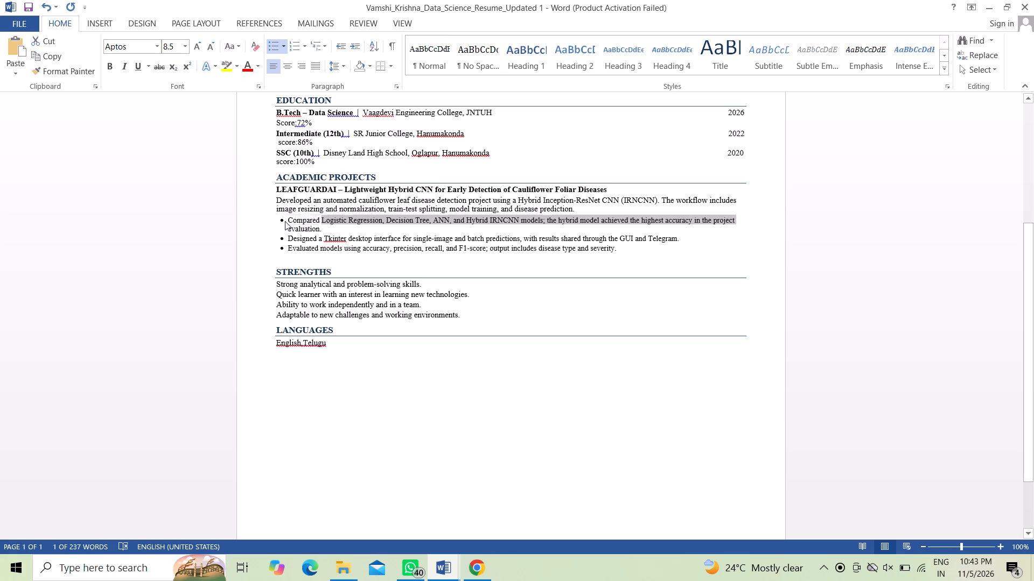
key("shift+Down")
key("Left")
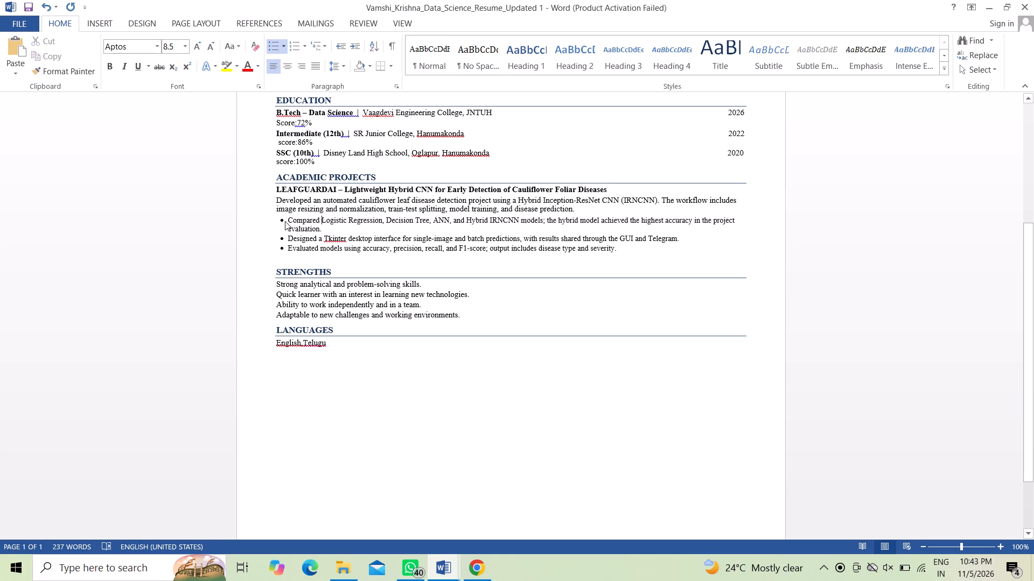
key("Left")
key("Left")
key("Left")
key("Left")
key("Left")
key("Left")
key("Left")
key("Left")
key("Left")
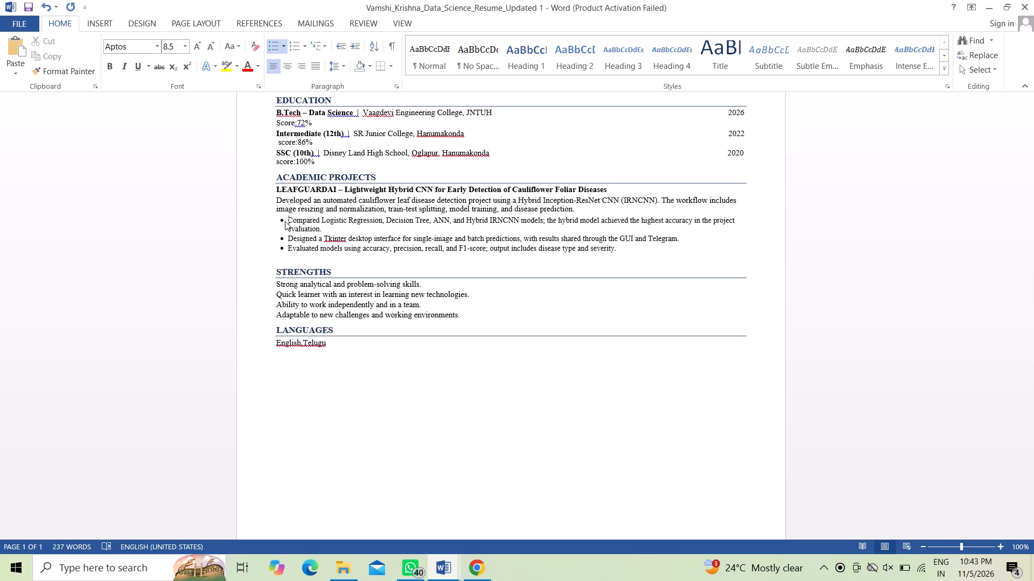
key("shift+Down")
key("shift+Down")
key("shift+Down")
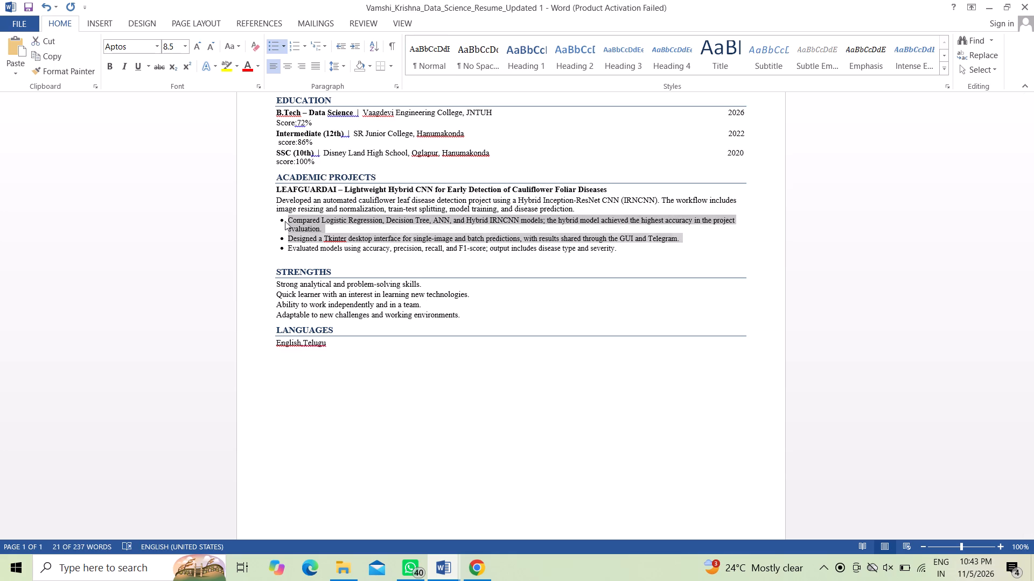
key("shift+Down")
key("ctrl+c")
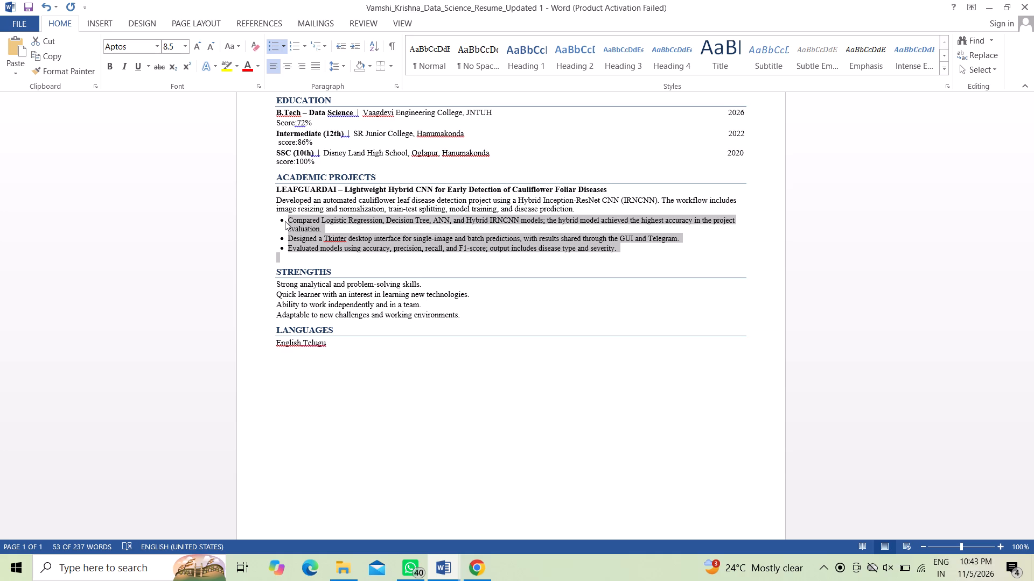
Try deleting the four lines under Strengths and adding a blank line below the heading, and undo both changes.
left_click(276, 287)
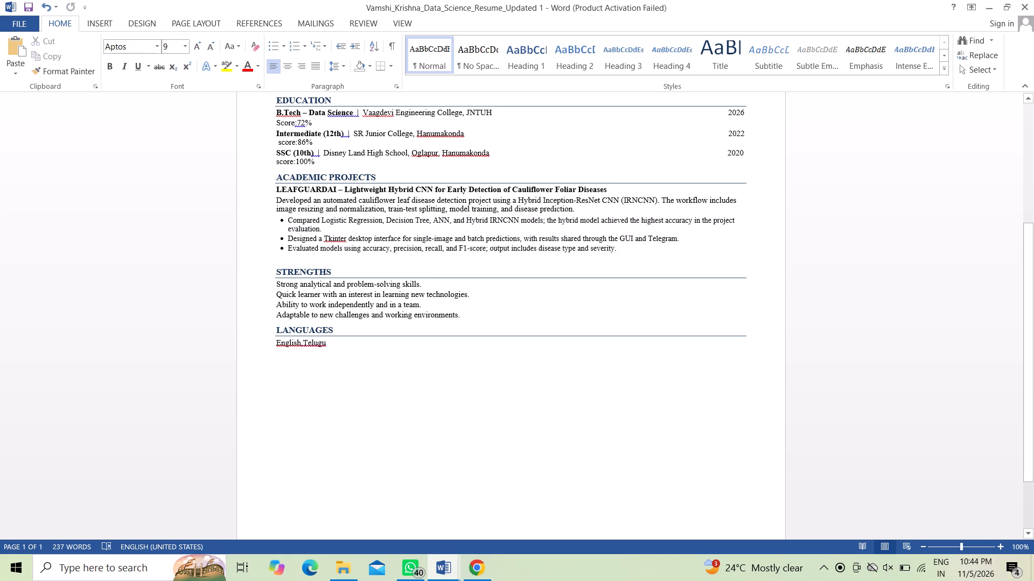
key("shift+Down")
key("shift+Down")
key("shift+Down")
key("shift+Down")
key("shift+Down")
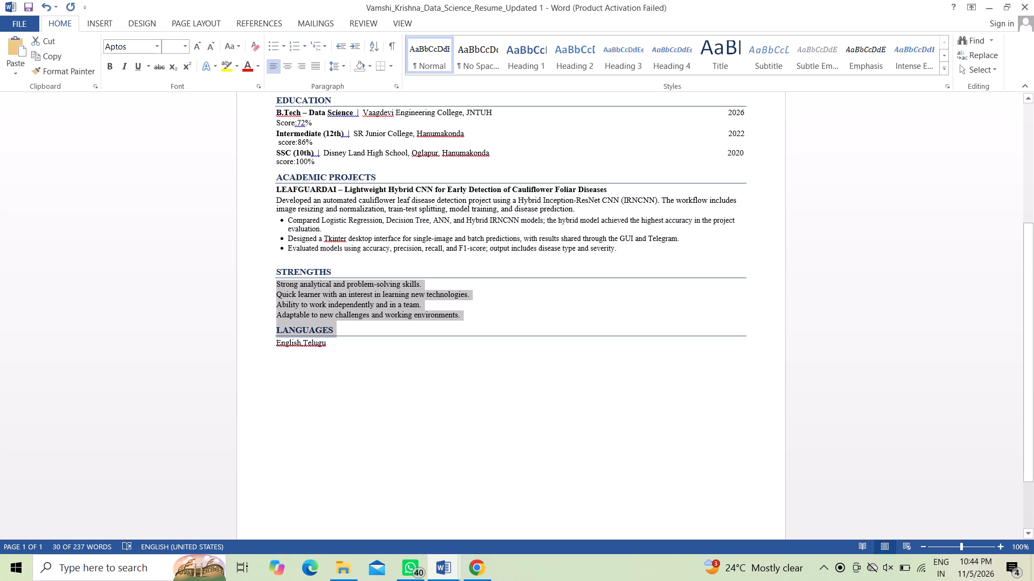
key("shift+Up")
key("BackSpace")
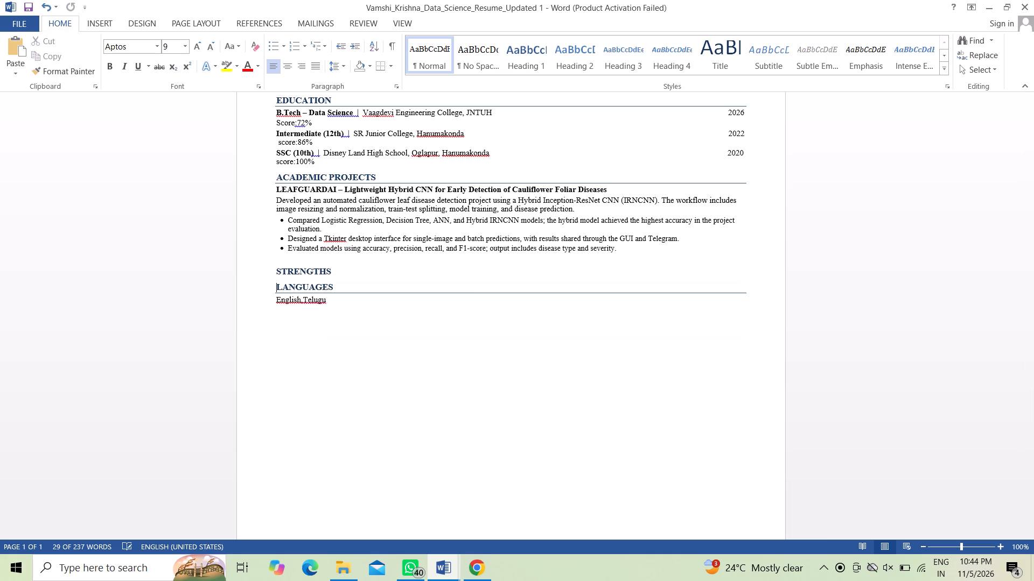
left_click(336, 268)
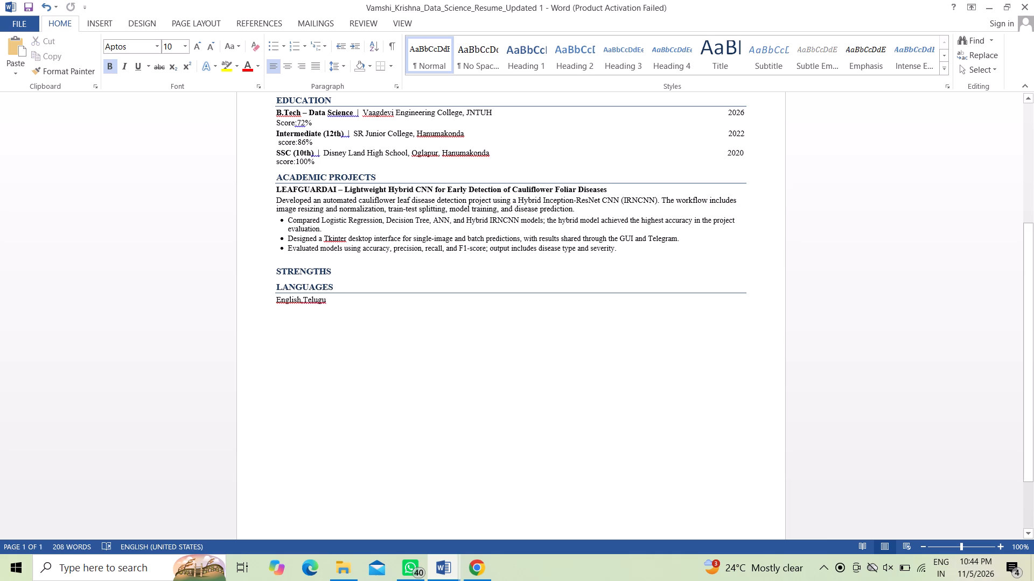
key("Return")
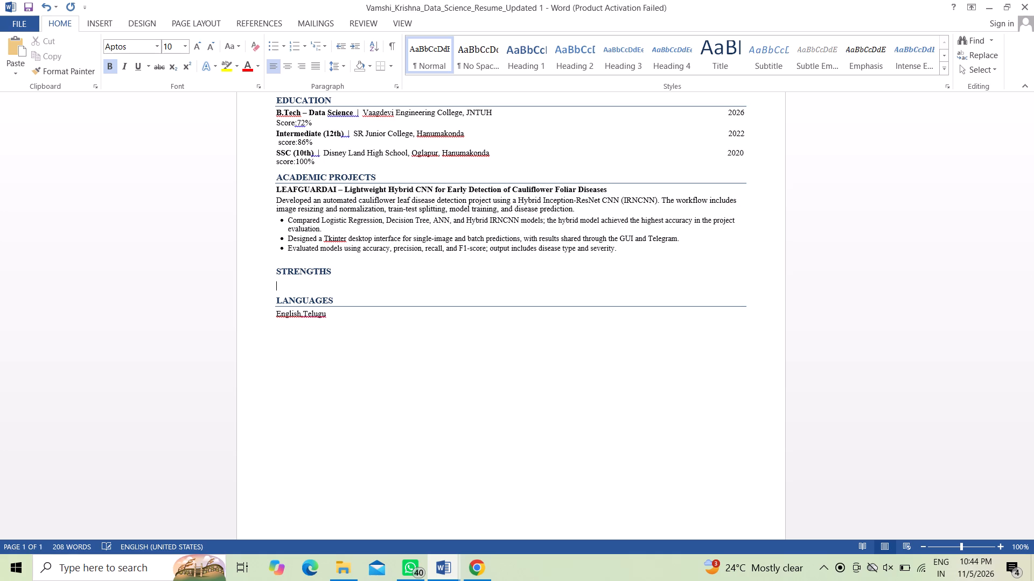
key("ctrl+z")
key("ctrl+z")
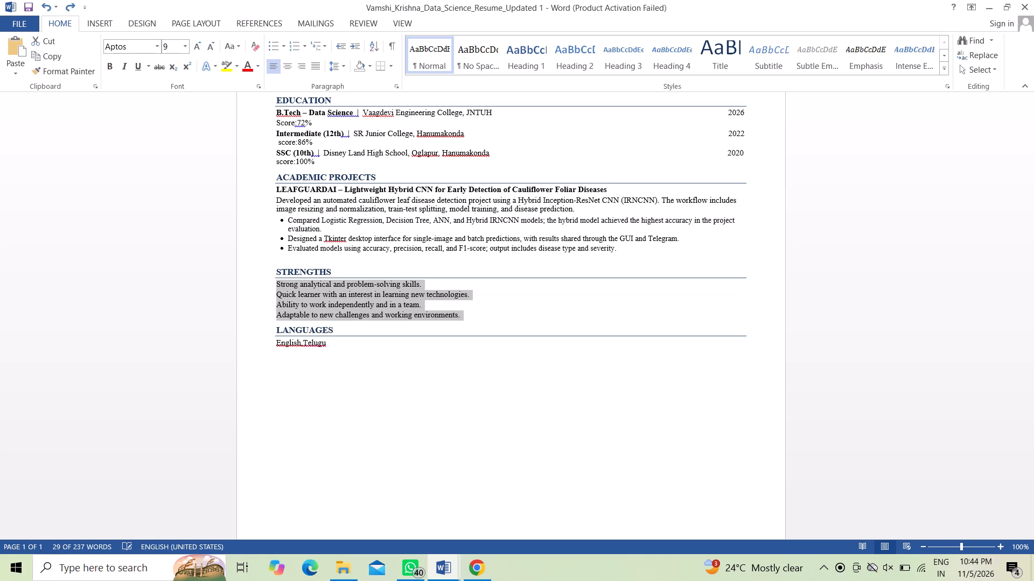
Erase the text of all four lines under Strengths, keeping one empty line below the heading.
left_click(470, 309)
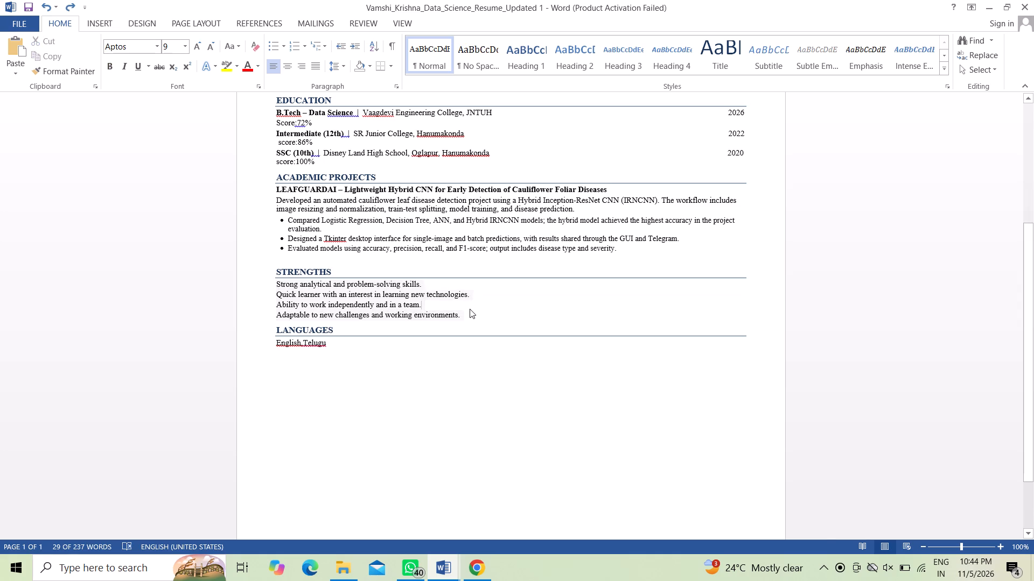
left_click(468, 311)
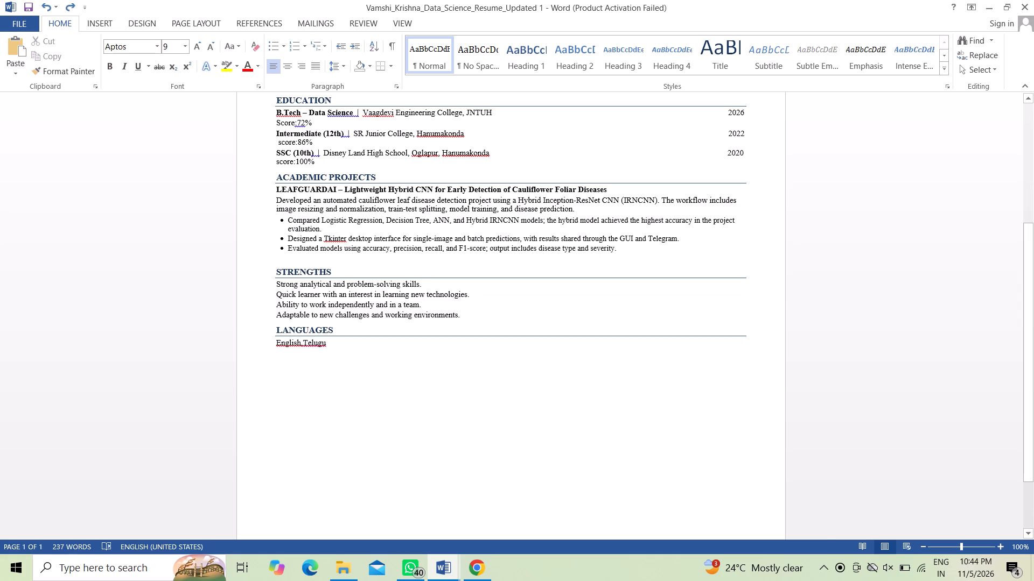
key("BackSpace")
key("BackSpace")
key("BackSpace")
key("BackSpace")
key("BackSpace")
key("BackSpace")
key("BackSpace")
key("BackSpace")
key("BackSpace")
key("BackSpace")
key("BackSpace")
key("BackSpace")
key("BackSpace")
key("BackSpace")
key("BackSpace")
key("BackSpace")
key("BackSpace")
key("BackSpace")
key("BackSpace")
key("BackSpace")
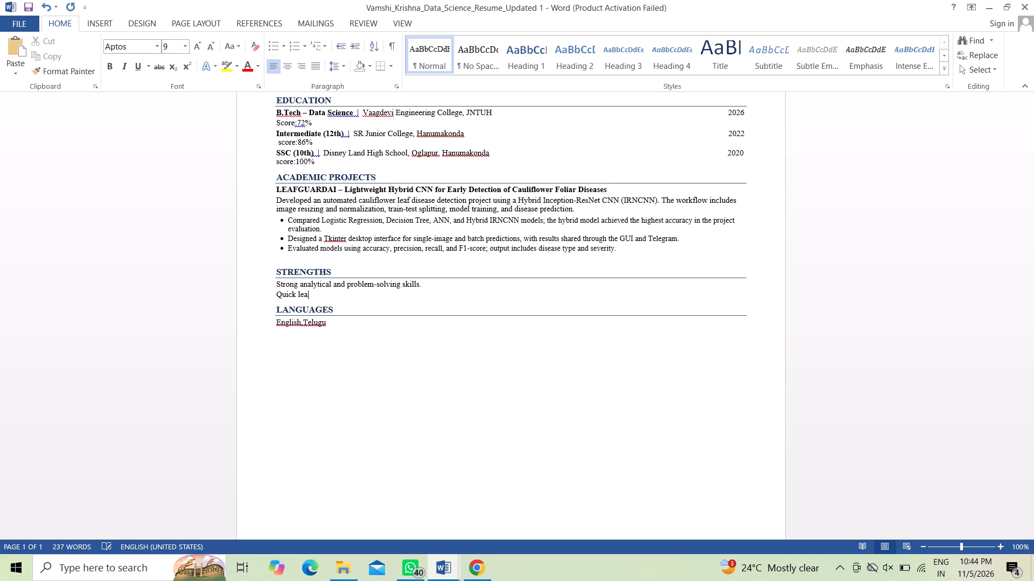
key("BackSpace")
key("BackSpace")
key("BackSpace")
key("BackSpace")
key("BackSpace")
key("BackSpace")
key("BackSpace")
key("BackSpace")
key("BackSpace")
key("BackSpace")
key("BackSpace")
key("BackSpace")
key("BackSpace")
key("BackSpace")
key("BackSpace")
key("BackSpace")
key("BackSpace")
key("BackSpace")
key("BackSpace")
key("BackSpace")
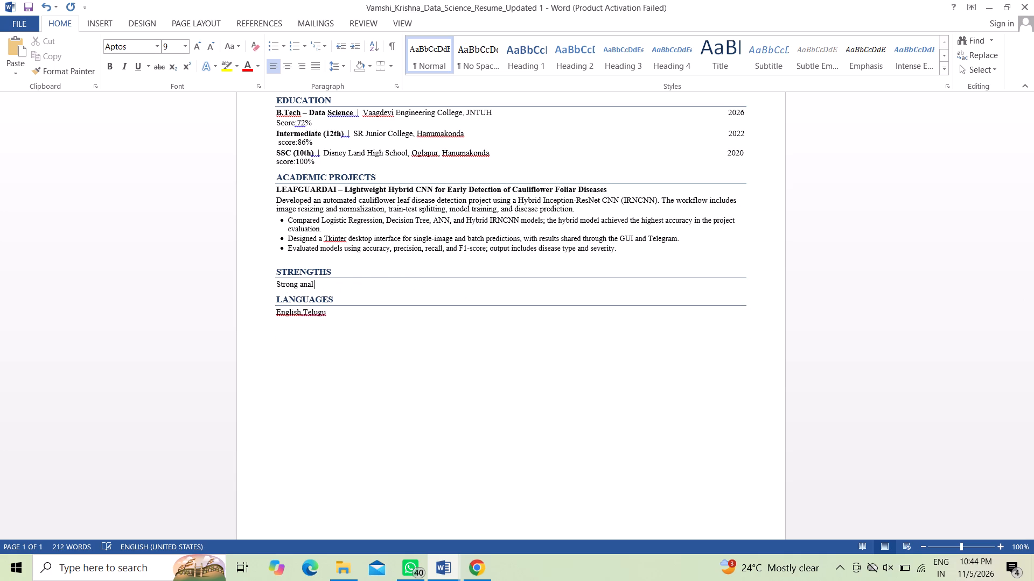
key("BackSpace")
key("BackSpace")
key("BackSpace")
key("BackSpace")
key("BackSpace")
key("BackSpace")
key("BackSpace")
key("BackSpace")
key("BackSpace")
key("BackSpace")
key("BackSpace")
Paste the copied project bullets into the empty line under Strengths.
key("ctrl+v")
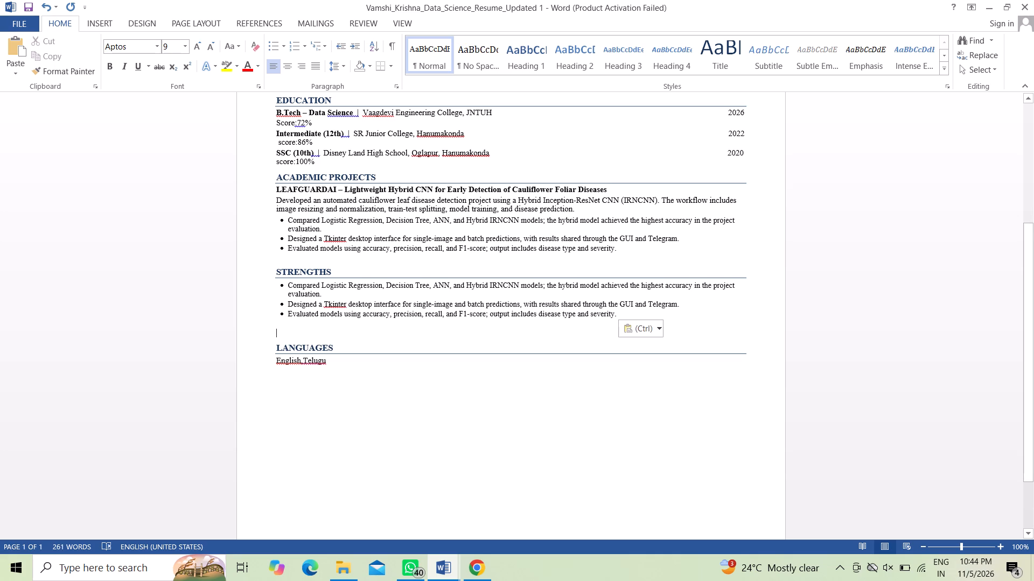
Erase the text of the first pasted bullet under Strengths, "Compared Logistic Regression…", keeping its empty bullet.
left_click(736, 284)
key("shift+Left")
key("shift+Left")
key("shift+Left")
key("shift+Left")
key("shift+Left")
key("shift+Left")
key("shift+Left")
key("shift+Left")
key("shift+Left")
key("shift+Left")
key("shift+Left")
key("shift+Left")
key("shift+Left")
key("shift+Left")
key("shift+Left")
key("shift+Left")
key("shift+Left")
key("shift+Left")
key("shift+Left")
key("shift+Left")
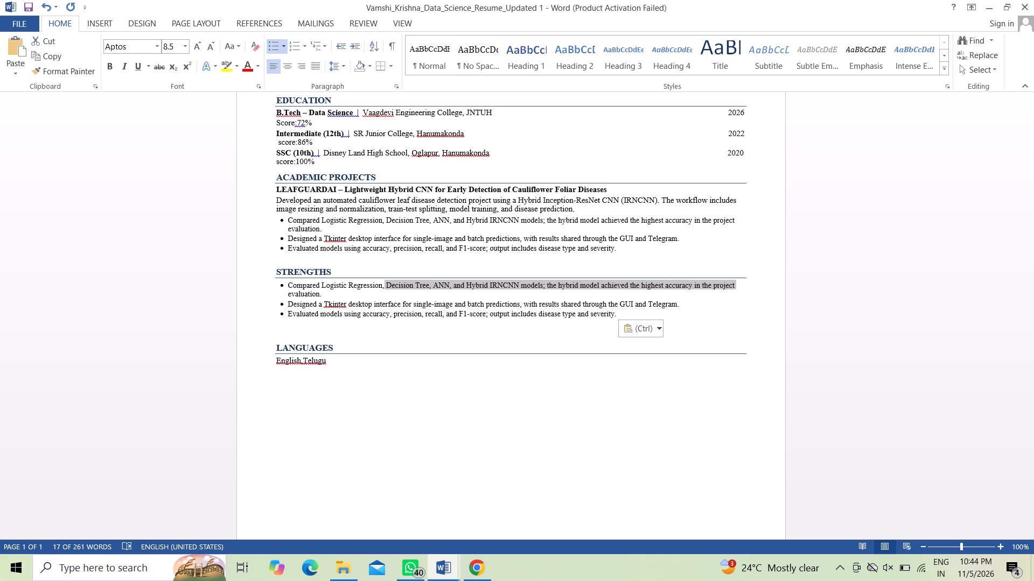
left_click(332, 293)
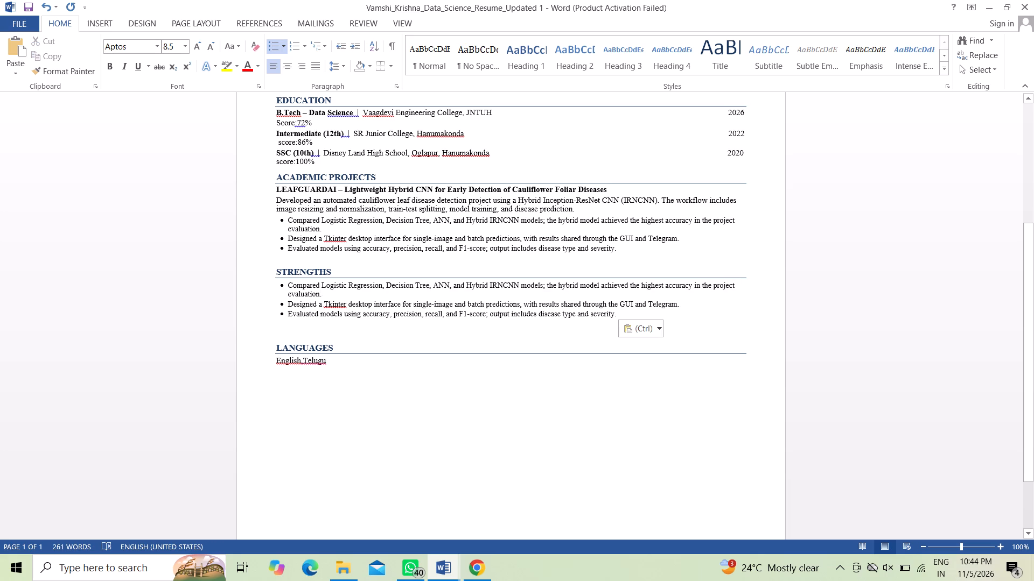
key("BackSpace")
key("BackSpace")
key("BackSpace")
key("BackSpace")
key("BackSpace")
key("BackSpace")
key("BackSpace")
key("BackSpace")
key("BackSpace")
key("BackSpace")
key("BackSpace")
key("BackSpace")
key("BackSpace")
key("BackSpace")
key("BackSpace")
key("BackSpace")
key("BackSpace")
key("BackSpace")
key("BackSpace")
key("BackSpace")
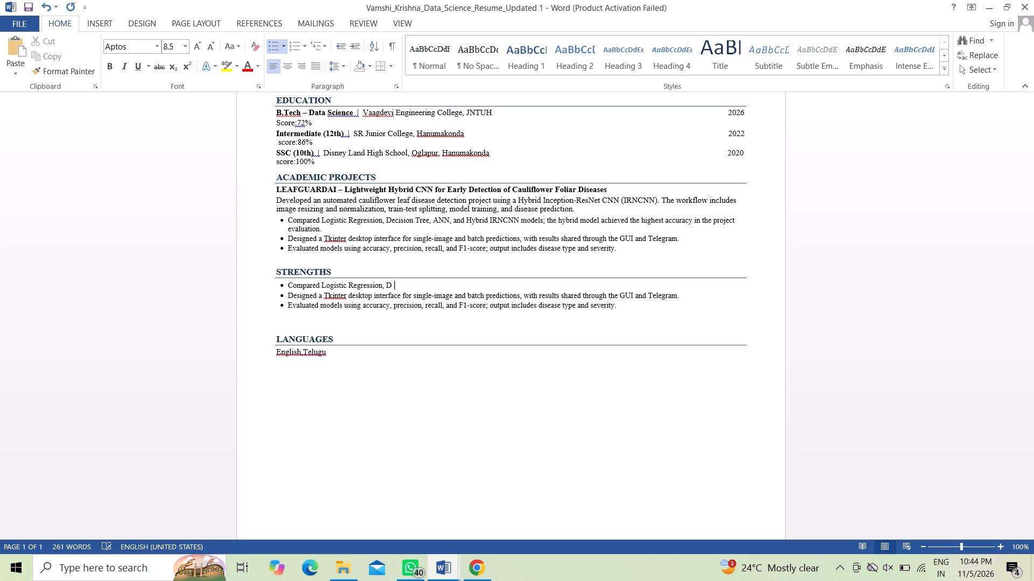
key("BackSpace")
key("BackSpace")
key("BackSpace")
key("BackSpace")
key("BackSpace")
key("BackSpace")
key("BackSpace")
key("BackSpace")
key("BackSpace")
key("BackSpace")
key("BackSpace")
key("BackSpace")
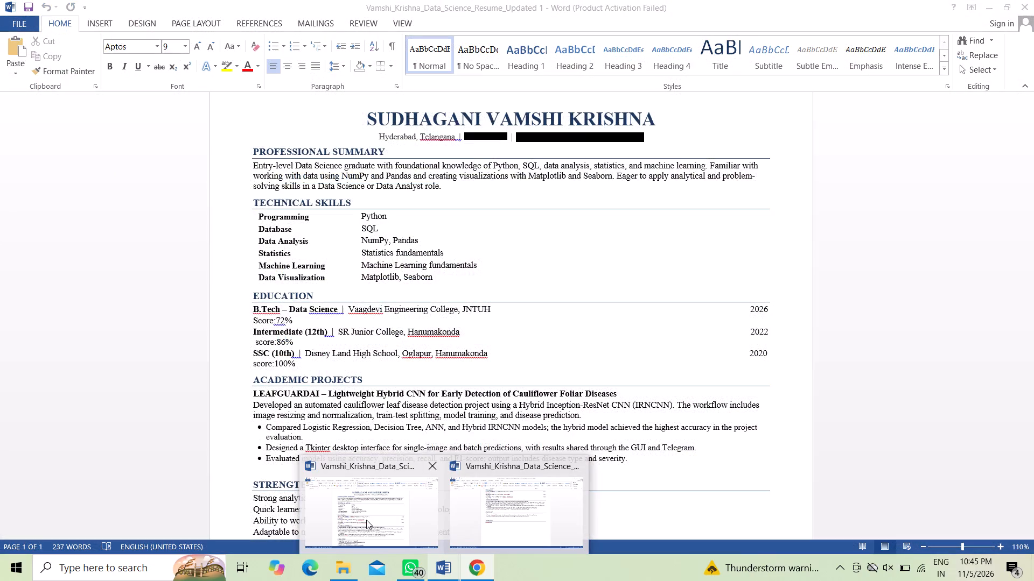
Switch to the other Word resume window and copy the line "Strong analytical and problem-solving skills." under Strengths.
left_click(364, 520)
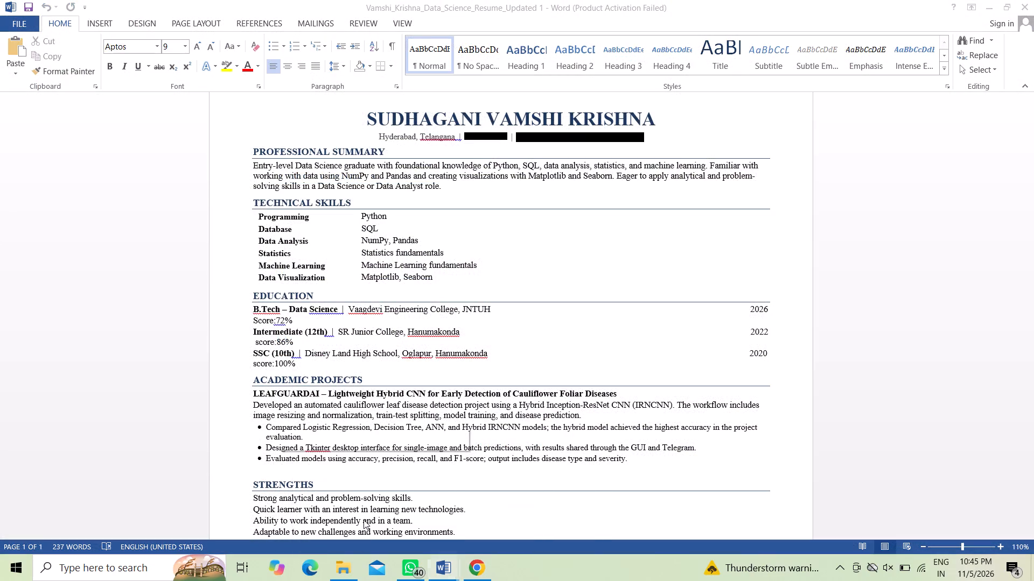
scroll(364, 520, "down", 1)
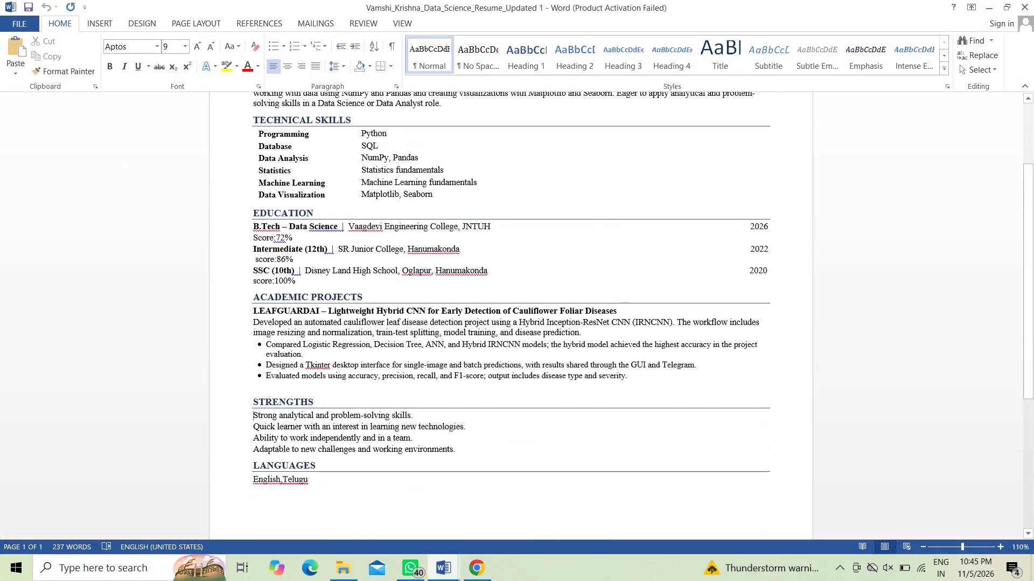
key("shift+Right")
key("shift+Right")
key("shift+Right")
key("shift+Right")
key("shift+Right")
key("shift+Right")
key("shift+Right")
key("shift+Right")
key("shift+Right")
key("shift+Right")
key("shift+Right")
key("shift+Right")
key("shift+Right")
key("shift+Right")
key("shift+Right")
key("shift+Right")
key("shift+Right")
key("shift+Right")
key("shift+Right")
key("shift+Right")
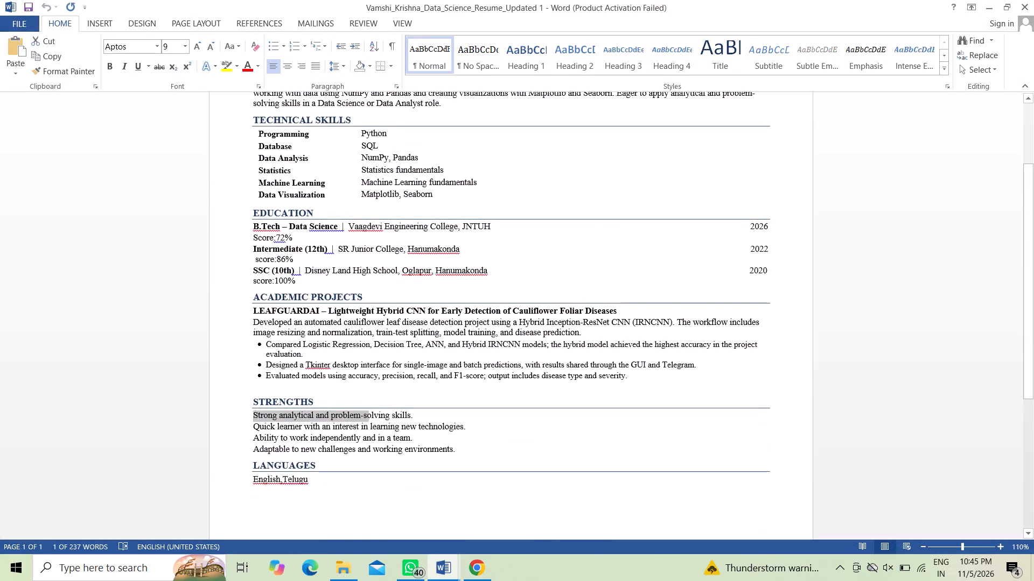
key("shift+Right")
key("shift+Right")
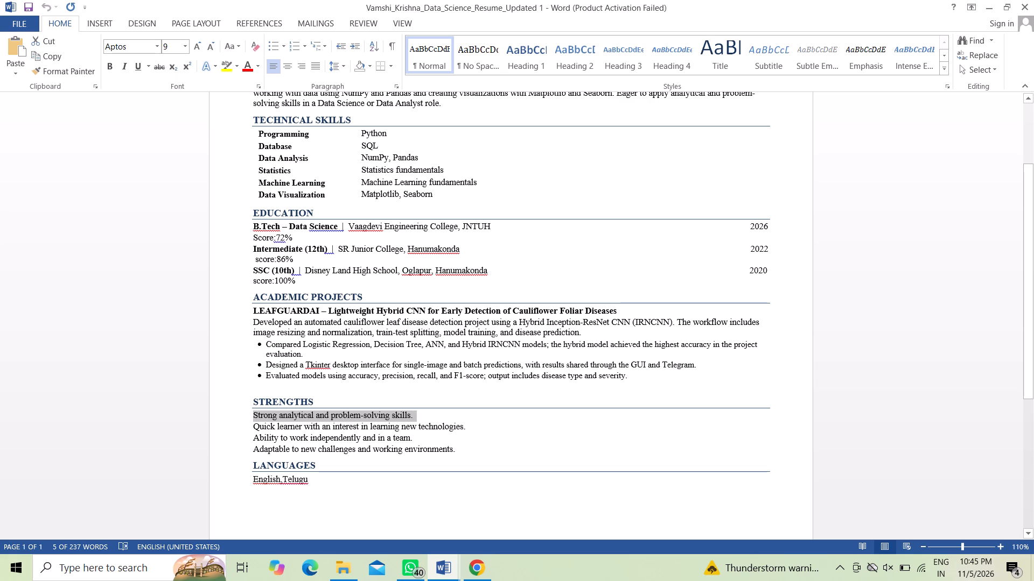
key("ctrl+c")
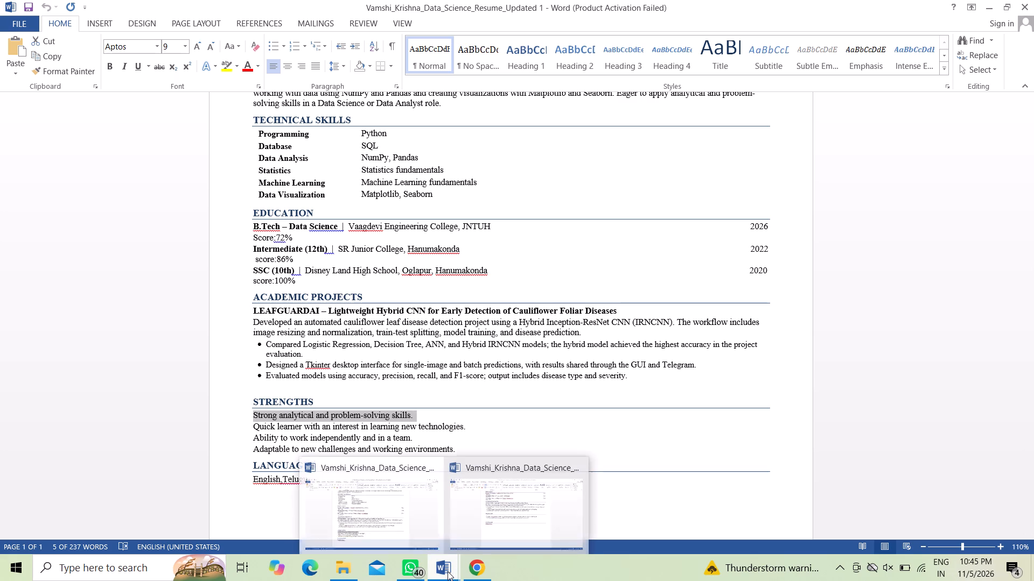
Paste the copied line into the empty Strengths bullet of the resume being edited and remove the extra empty bullet below it.
left_click(484, 522)
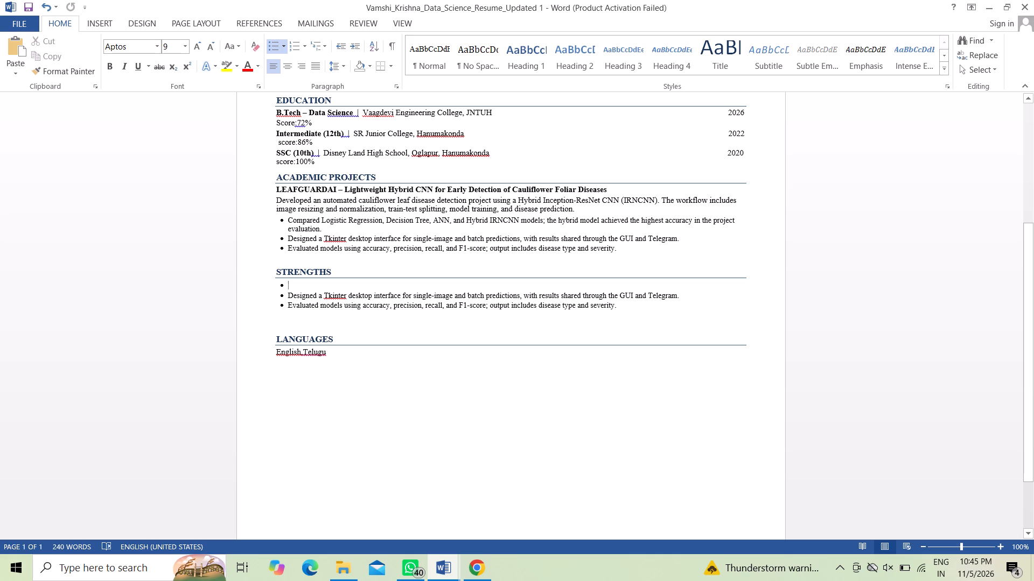
key("ctrl+v")
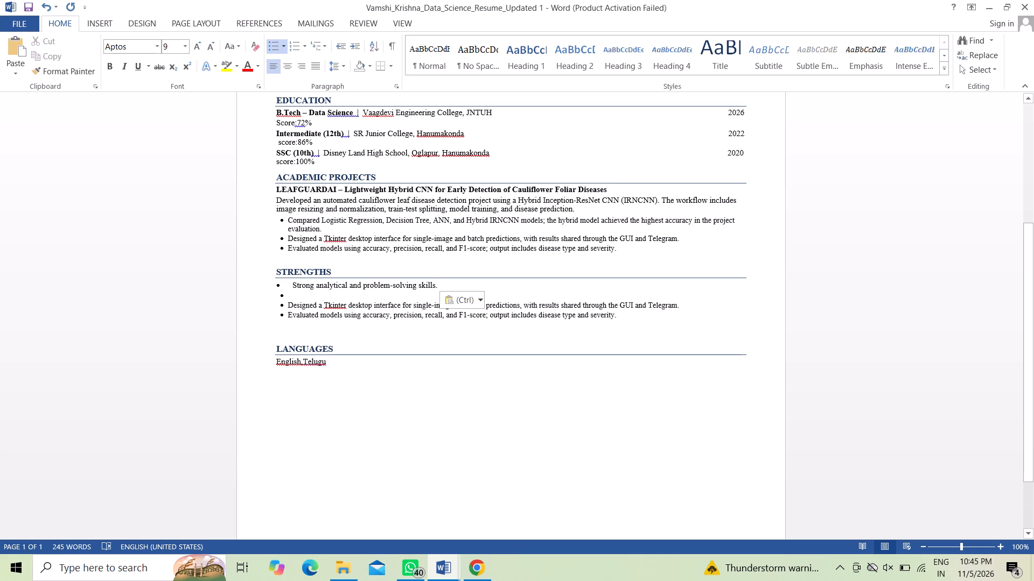
key("BackSpace")
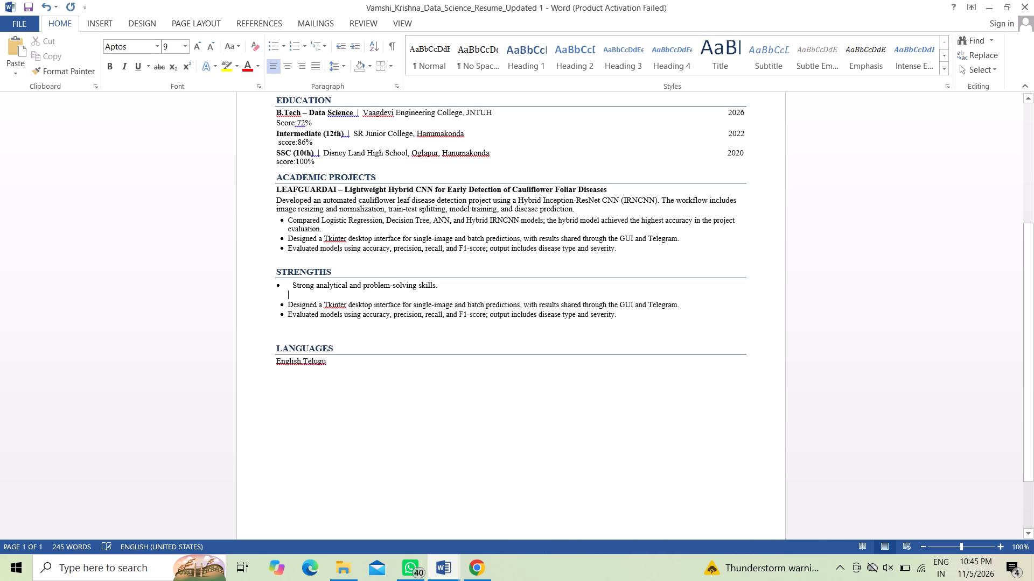
key("BackSpace")
key("BackSpace")
key("BackSpace")
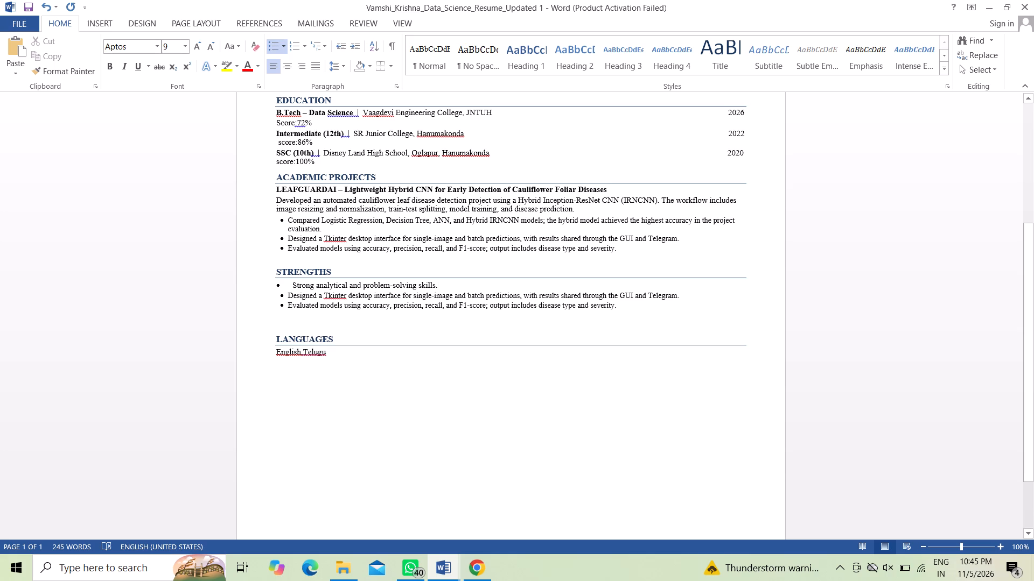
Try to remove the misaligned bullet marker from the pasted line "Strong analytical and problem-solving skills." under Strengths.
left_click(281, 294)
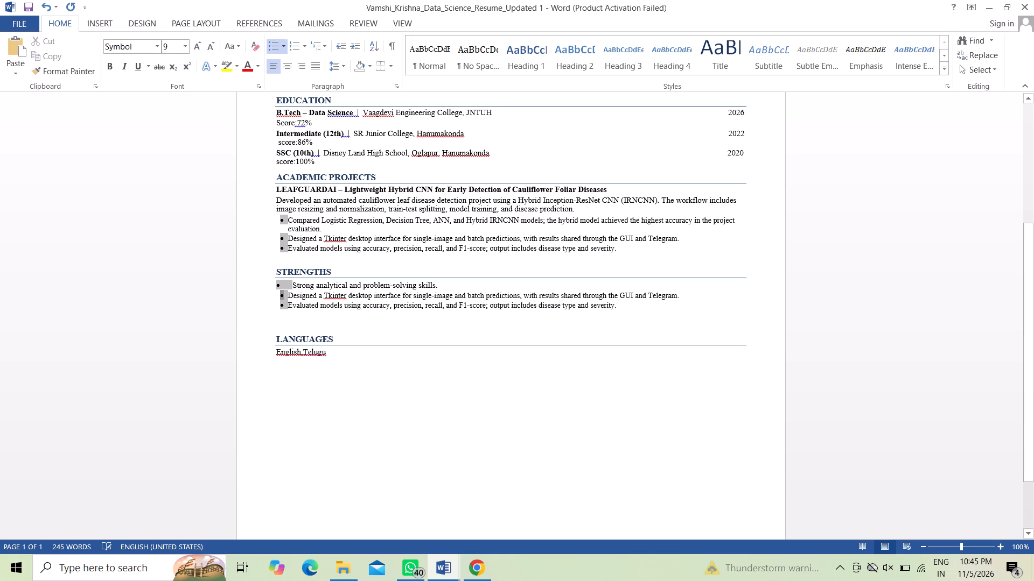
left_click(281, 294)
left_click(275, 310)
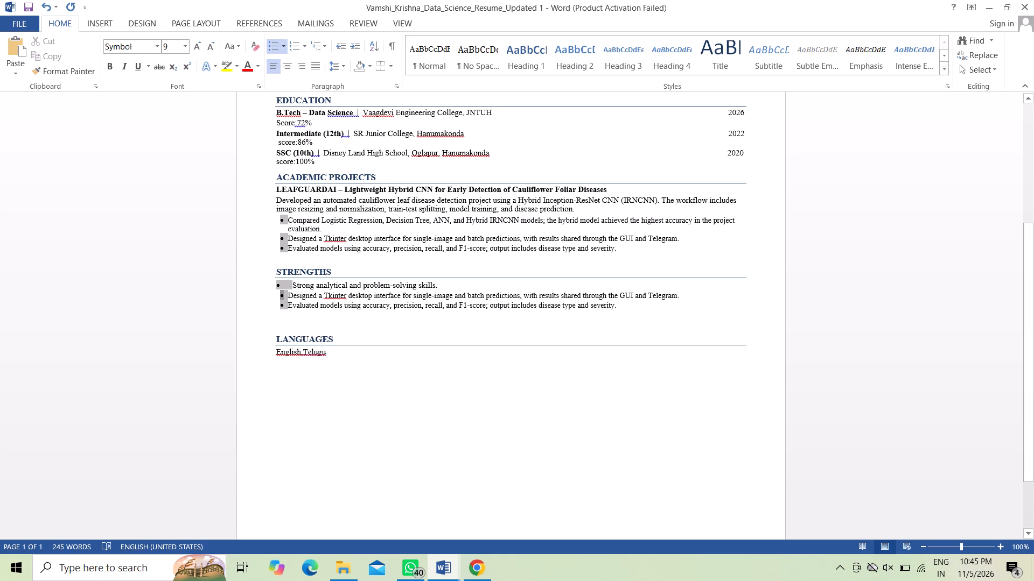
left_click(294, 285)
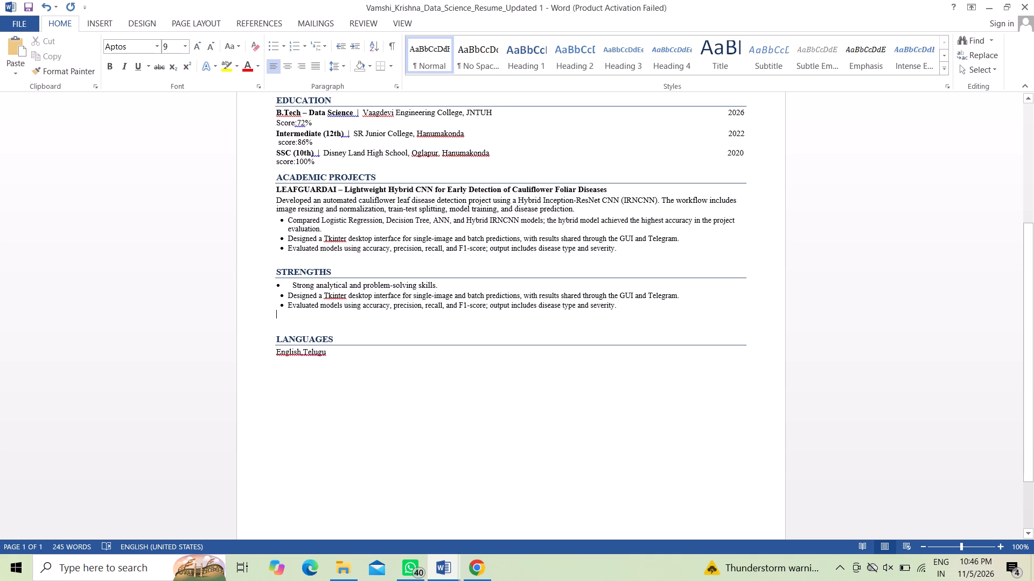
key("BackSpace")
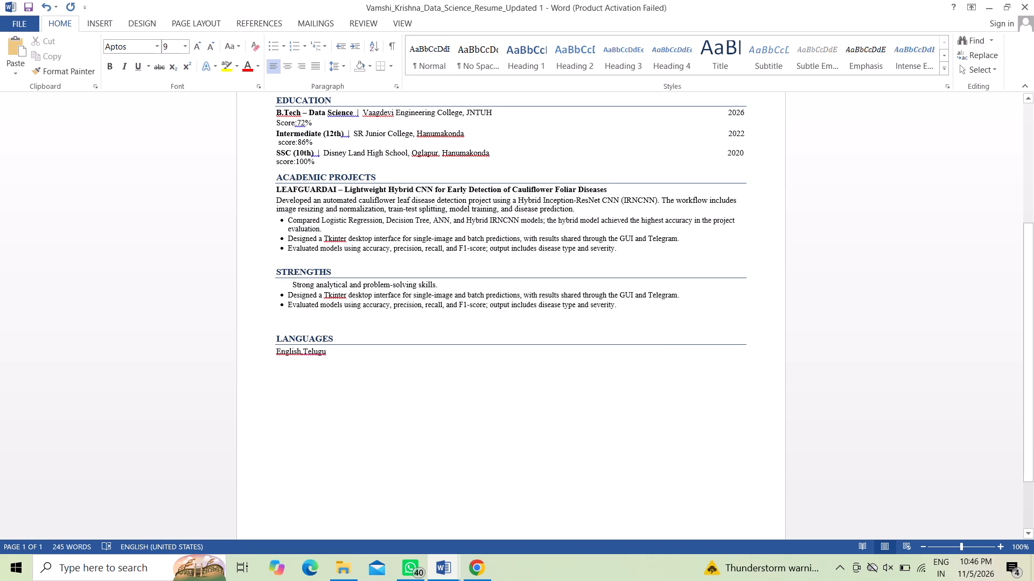
Undo the recent Strengths edits, including the pasted "Strong analytical and problem-solving skills." line, back to the empty first bullet.
key("ctrl+z")
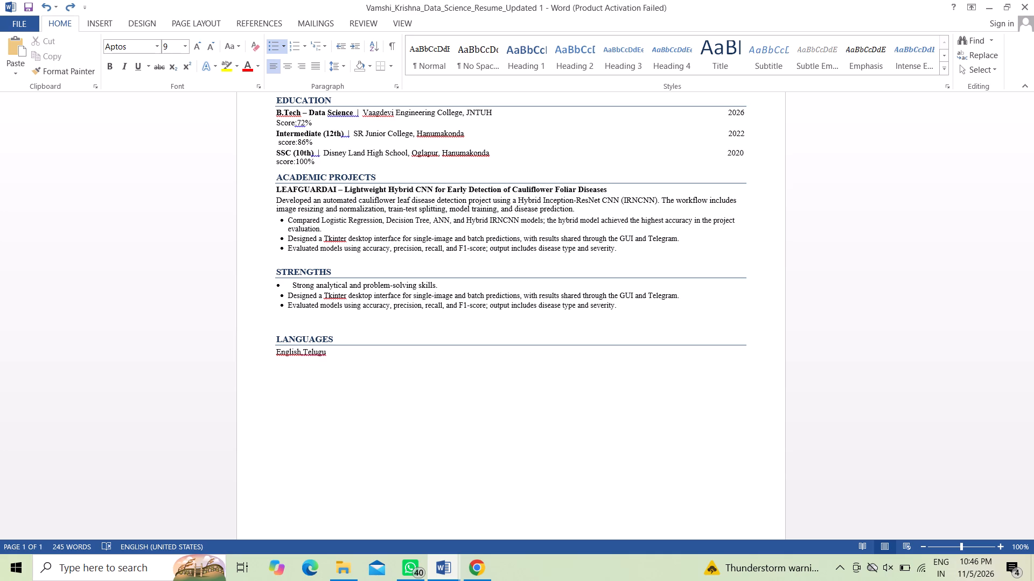
key("ctrl+z")
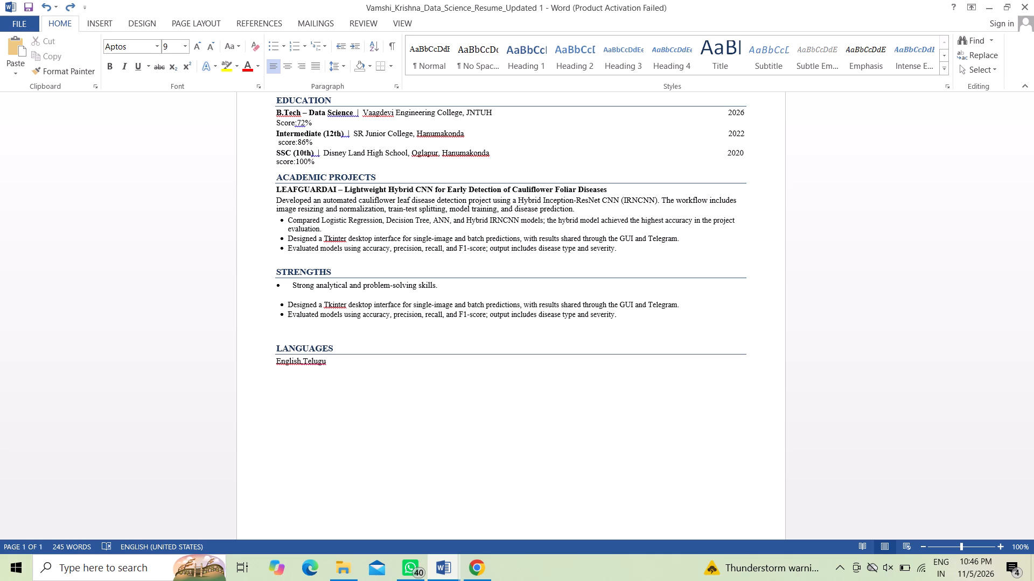
key("z")
key("BackSpace")
key("ctrl+z")
key("ctrl+z")
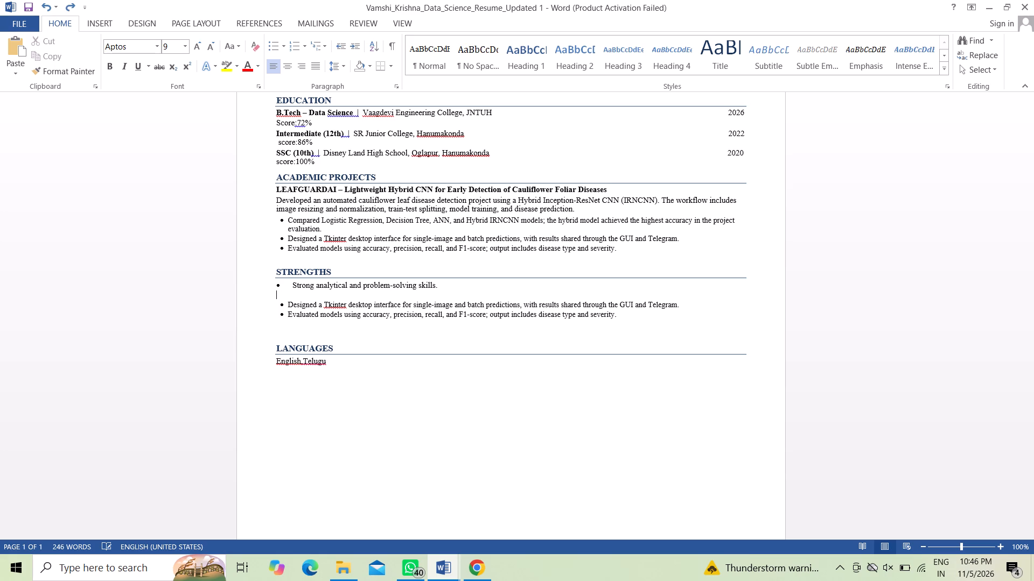
key("ctrl+z")
key("ctrl+z")
key("ctrl+z")
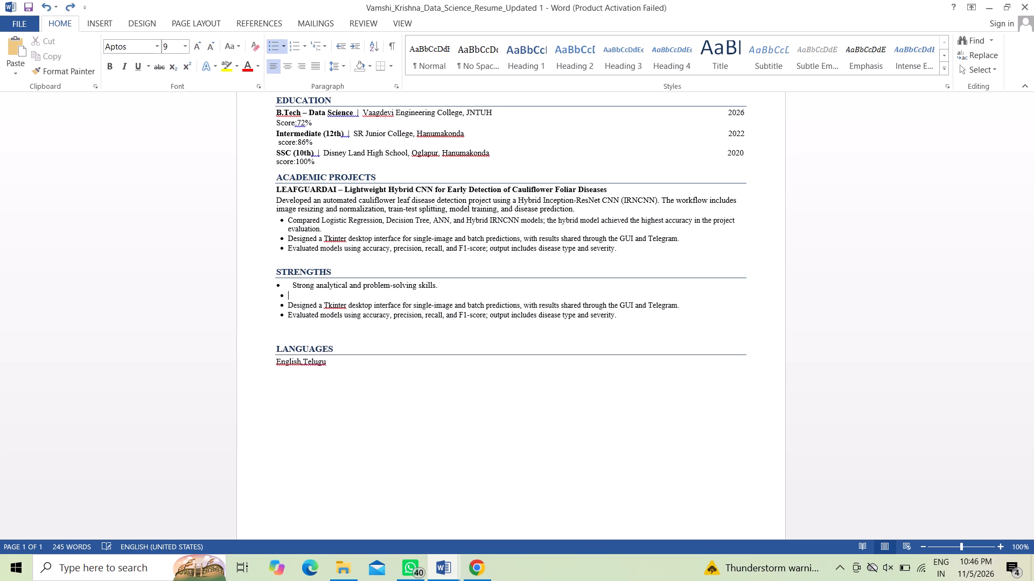
key("ctrl+z")
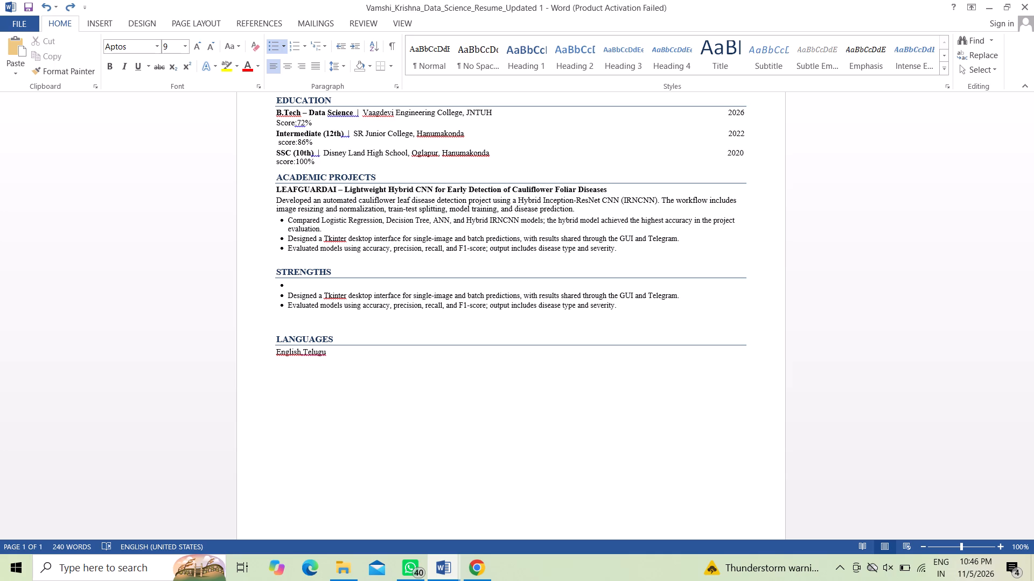
Enter "Analytical and problem-solving skills." in the empty first bullet under Strengths.
key("shift+a")
type("na")
type("ly")
type("ti")
type("cal")
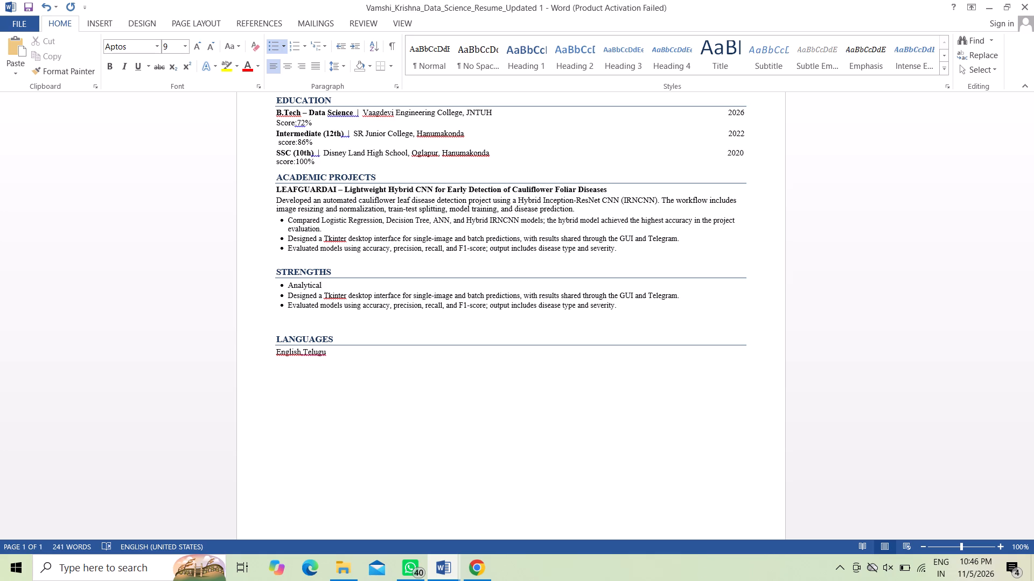
key("space")
type("and")
key("space")
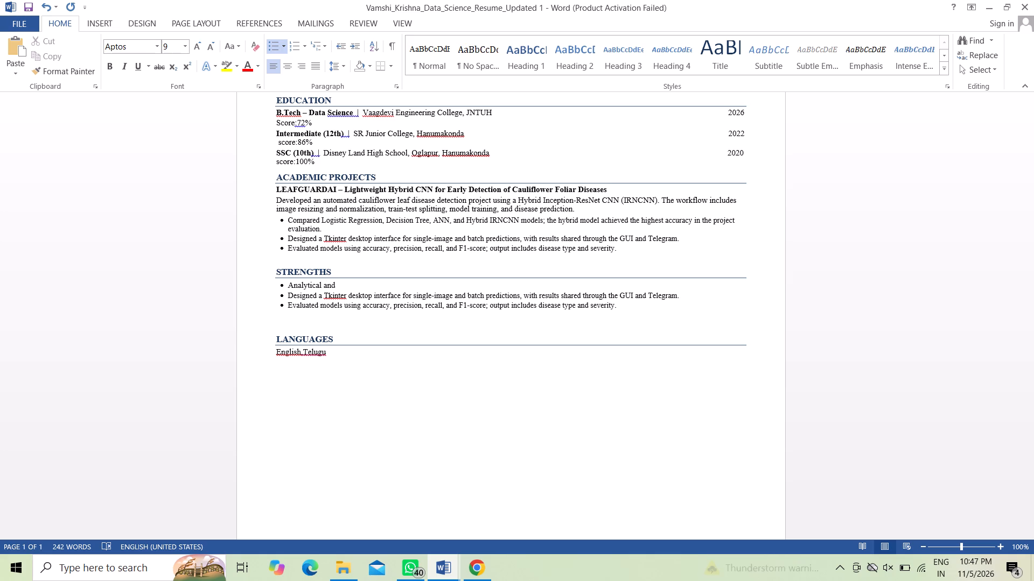
type("proble")
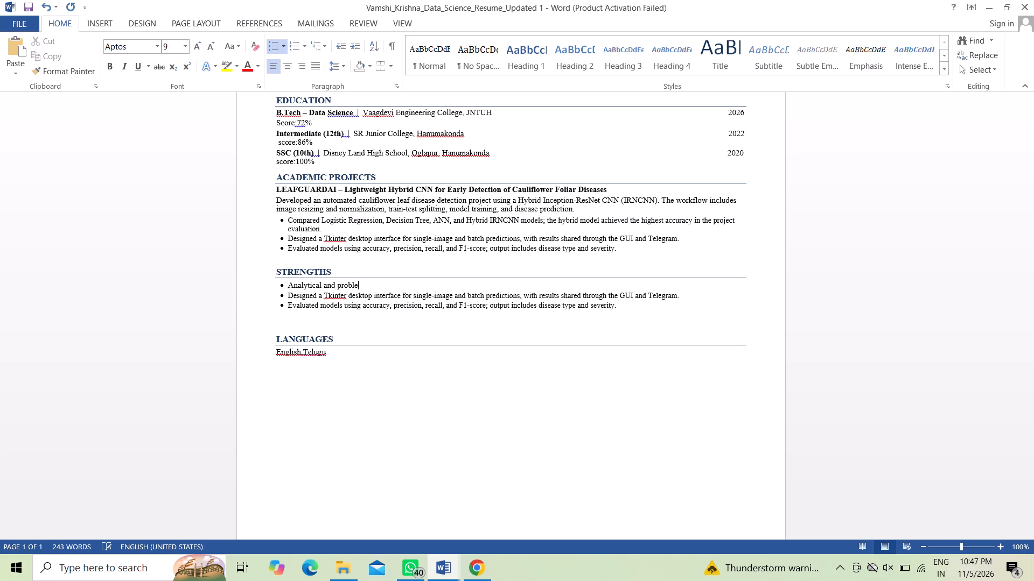
key("m")
key("shift+underscore")
key("BackSpace")
key("minus")
type("so")
type("lving")
key("space")
type("skill")
key("s")
key("shift+greater")
key("BackSpace")
key("period")
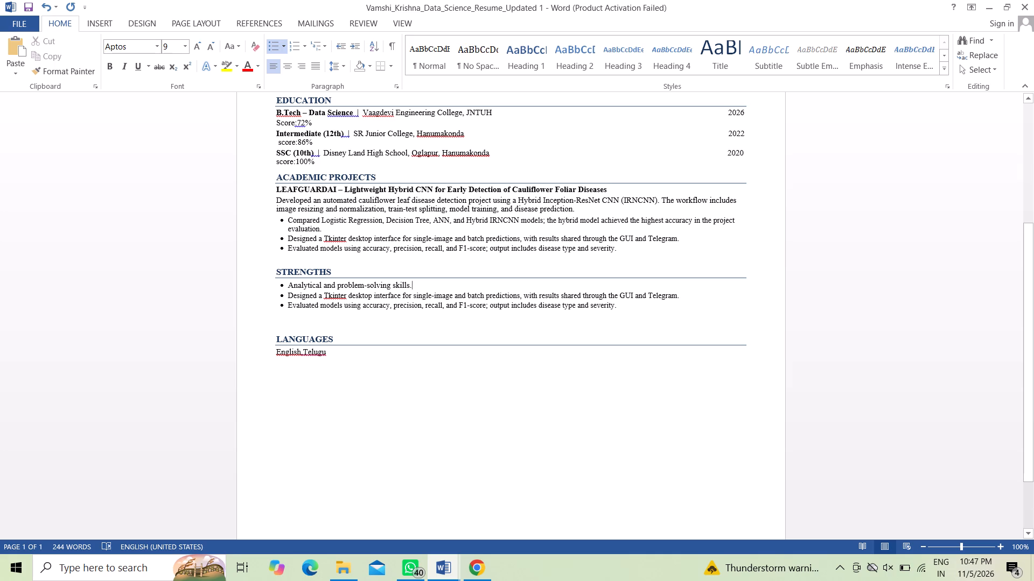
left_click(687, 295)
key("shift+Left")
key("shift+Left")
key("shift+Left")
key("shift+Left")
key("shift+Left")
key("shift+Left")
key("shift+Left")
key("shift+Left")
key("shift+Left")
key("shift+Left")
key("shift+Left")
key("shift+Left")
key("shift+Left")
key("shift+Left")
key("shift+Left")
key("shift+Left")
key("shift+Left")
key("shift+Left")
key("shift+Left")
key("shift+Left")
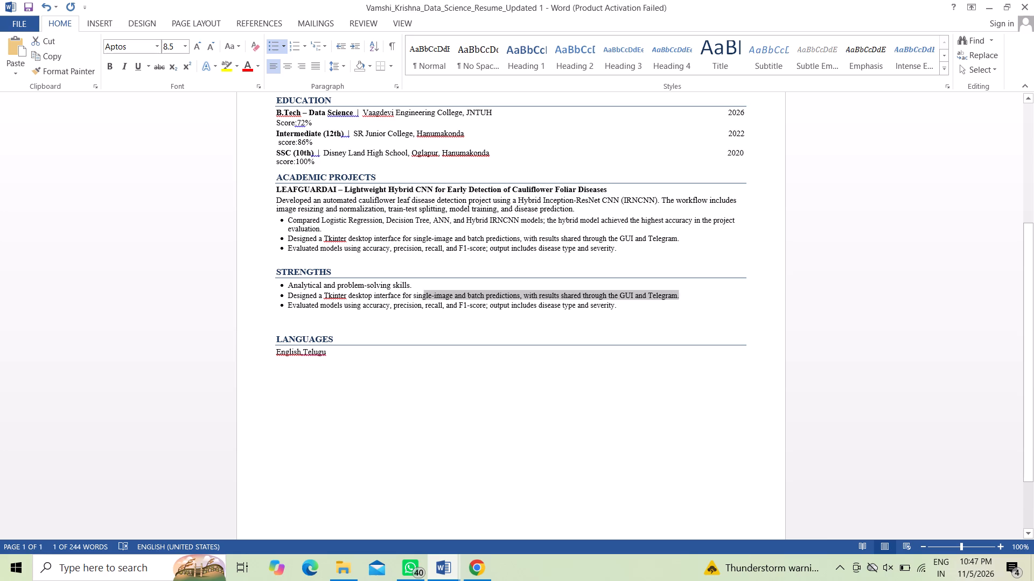
Erase the text of the second Strengths bullet, "Designed a Tkinter desktop interface…", keeping its empty bullet.
left_click(688, 296)
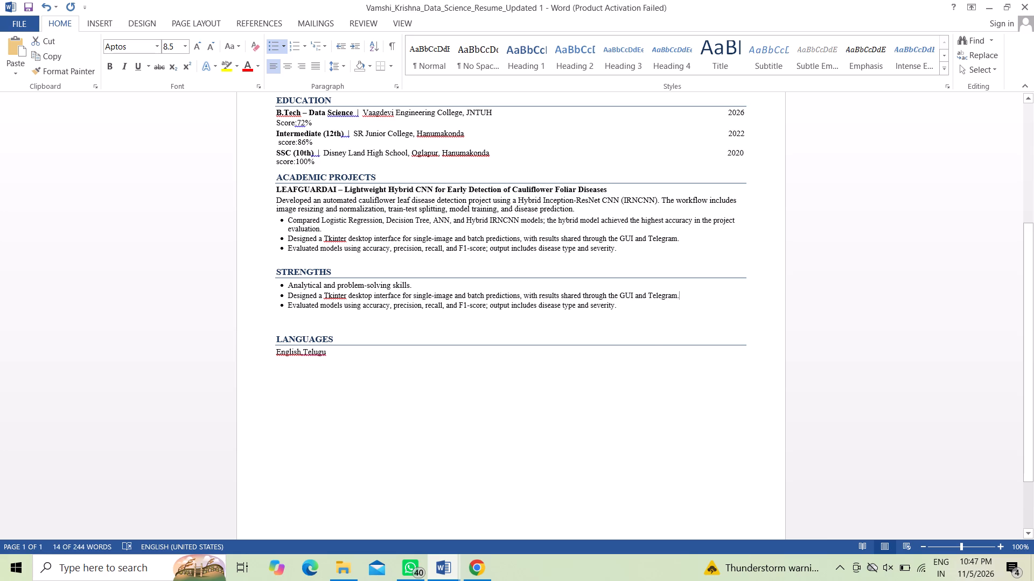
key("BackSpace")
key("BackSpace")
key("BackSpace")
key("BackSpace")
key("BackSpace")
key("BackSpace")
key("BackSpace")
key("BackSpace")
key("BackSpace")
key("BackSpace")
key("BackSpace")
key("BackSpace")
key("BackSpace")
key("BackSpace")
key("BackSpace")
key("BackSpace")
key("BackSpace")
key("BackSpace")
key("BackSpace")
key("BackSpace")
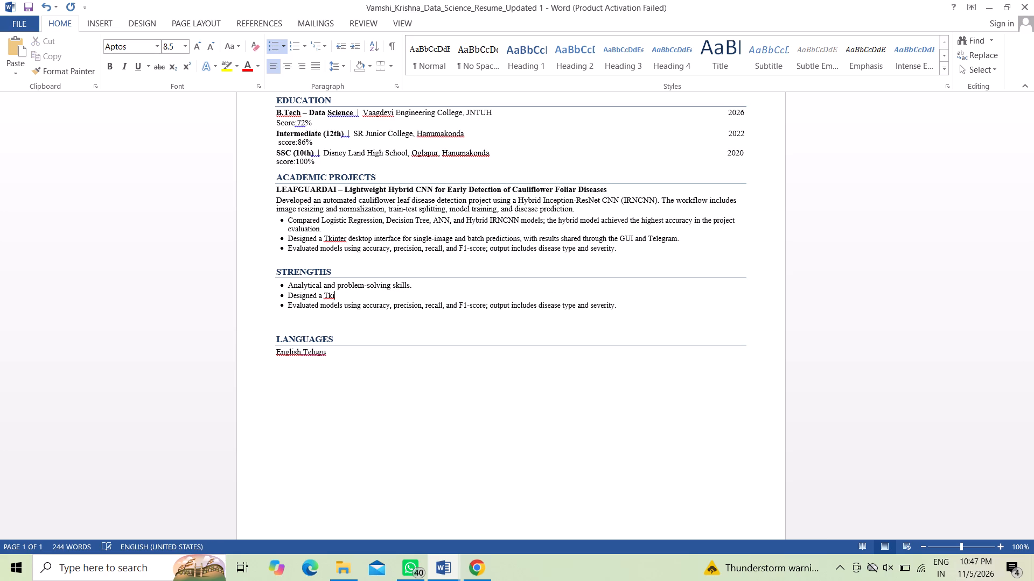
key("BackSpace")
key("BackSpace")
key("BackSpace")
key("BackSpace")
key("BackSpace")
key("BackSpace")
key("BackSpace")
key("BackSpace")
key("BackSpace")
key("BackSpace")
key("BackSpace")
key("BackSpace")
key("BackSpace")
key("BackSpace")
Enter "Quick learner with an interest in learning new technologies." in the empty second bullet under Strengths.
key("shift+q")
key("u")
key("i")
type("ck")
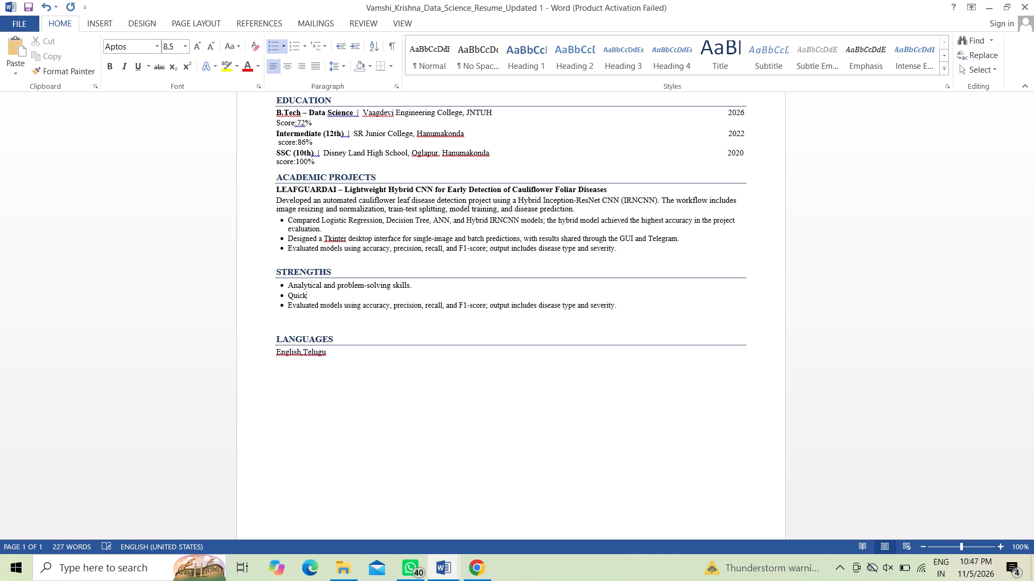
key("space")
type("learner")
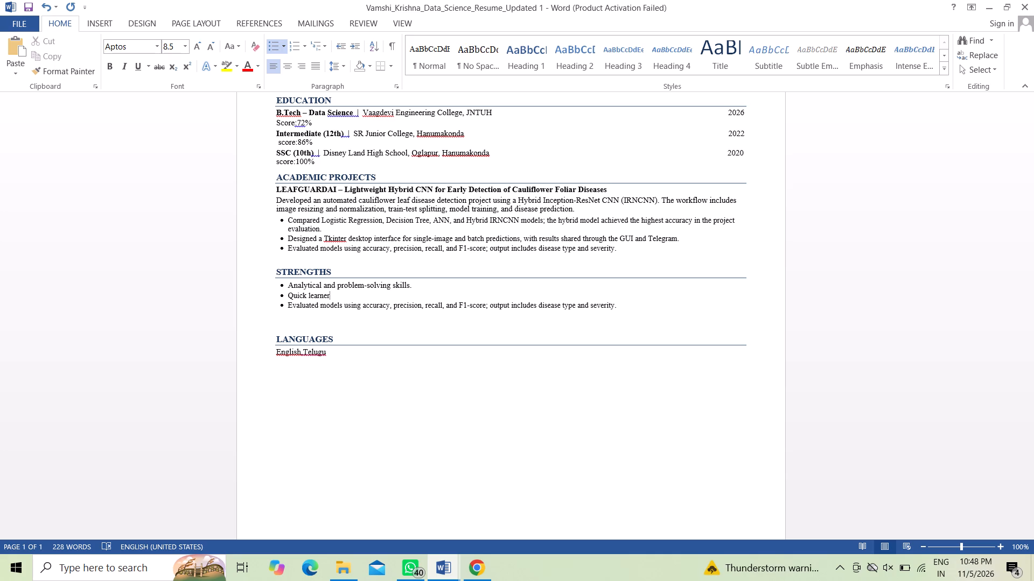
key("space")
type("with")
key("space")
type("an")
key("space")
type("interest")
key("space")
type("in")
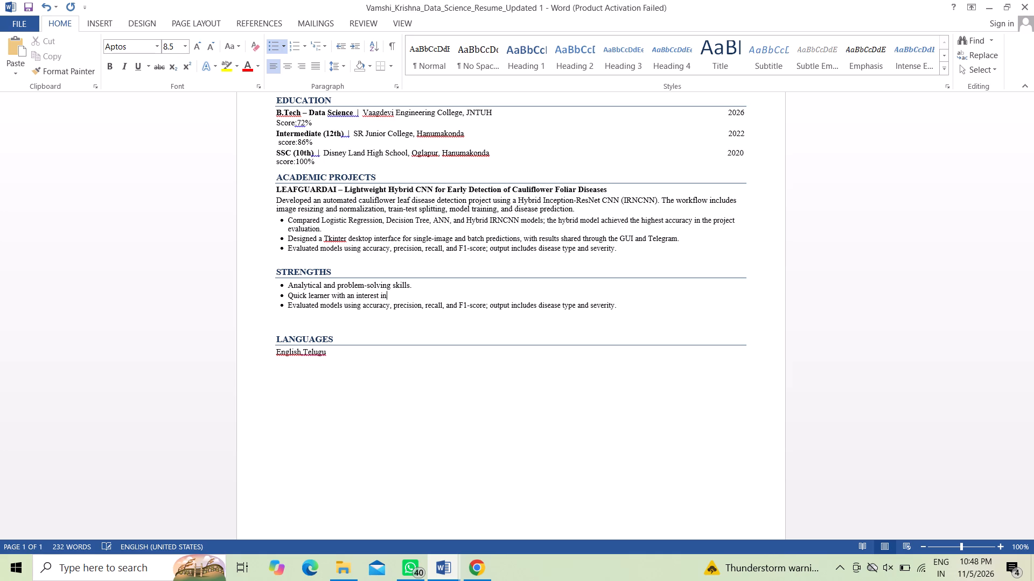
key("space")
type("lea")
type("rning")
key("space")
type("new")
key("space")
type("technolo")
type("gies")
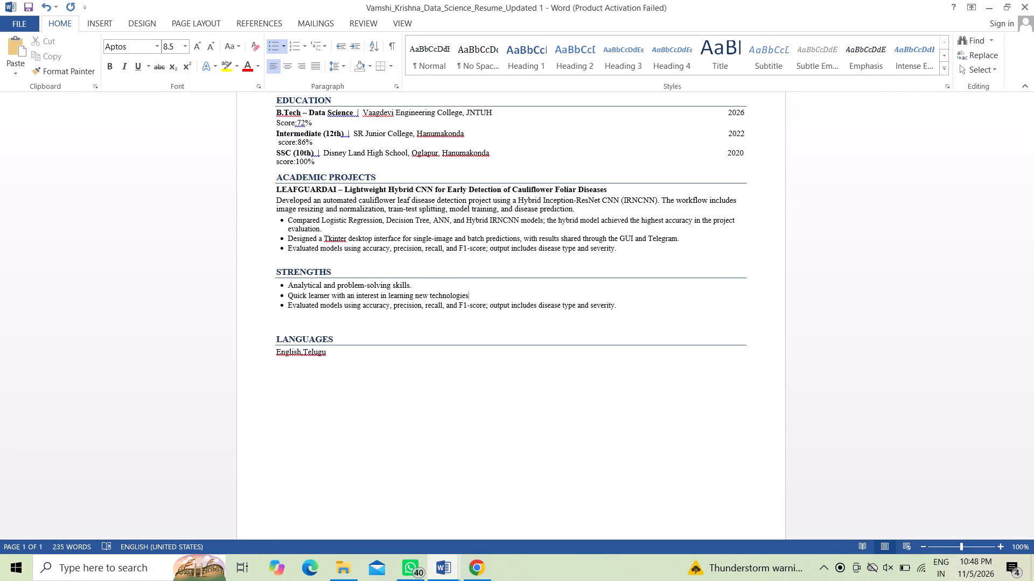
key("period")
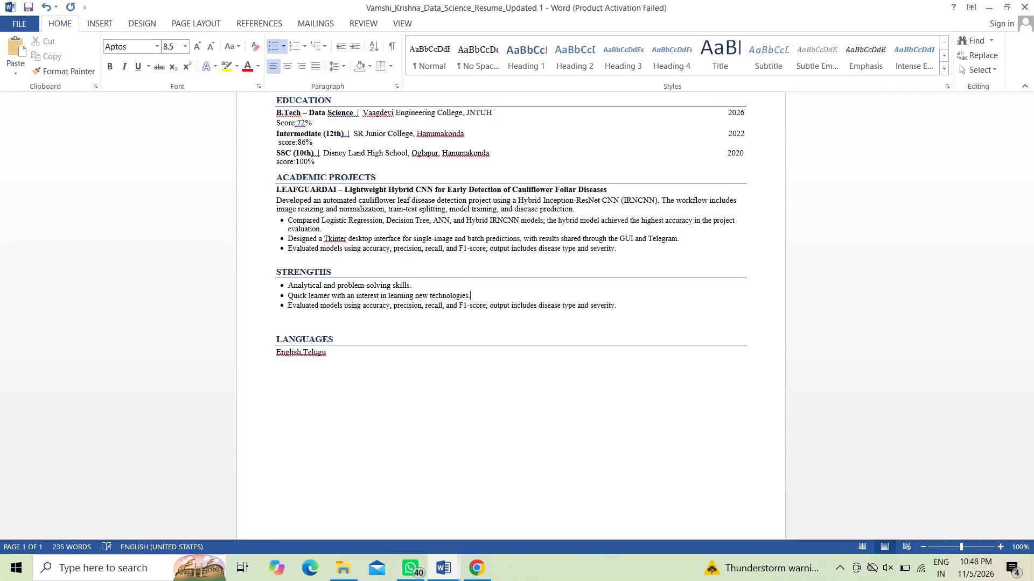
Erase the text of the third Strengths bullet, "Evaluated models using accuracy…", keeping its empty bullet.
left_click(621, 303)
key("BackSpace")
key("BackSpace")
key("BackSpace")
key("BackSpace")
key("BackSpace")
key("BackSpace")
key("BackSpace")
key("BackSpace")
key("BackSpace")
key("BackSpace")
key("BackSpace")
key("BackSpace")
key("BackSpace")
key("BackSpace")
key("BackSpace")
key("BackSpace")
key("BackSpace")
key("BackSpace")
key("BackSpace")
key("BackSpace")
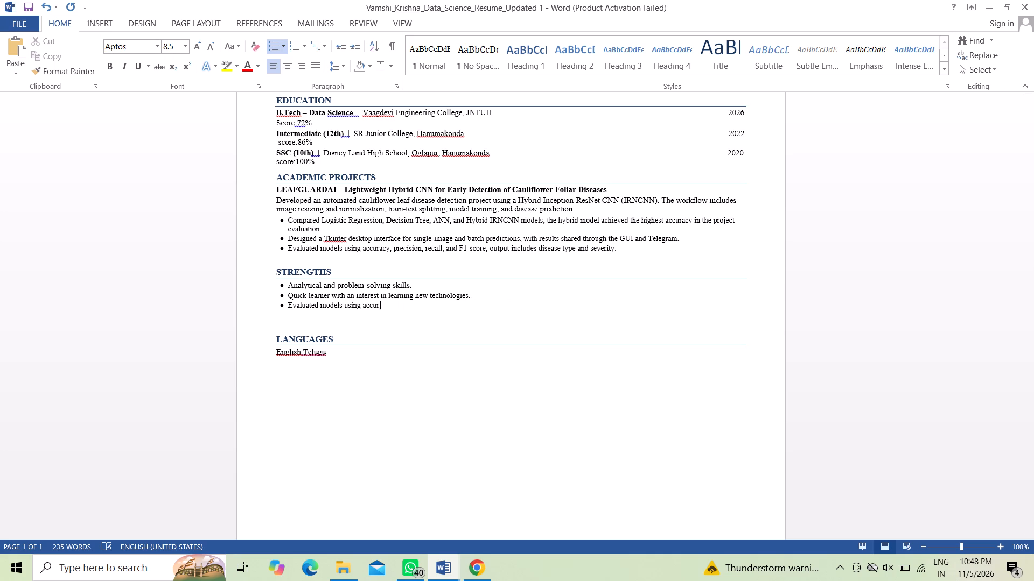
key("BackSpace")
Enter "Ability to work independently and in a team." in the empty third bullet under Strengths.
key("shift+a")
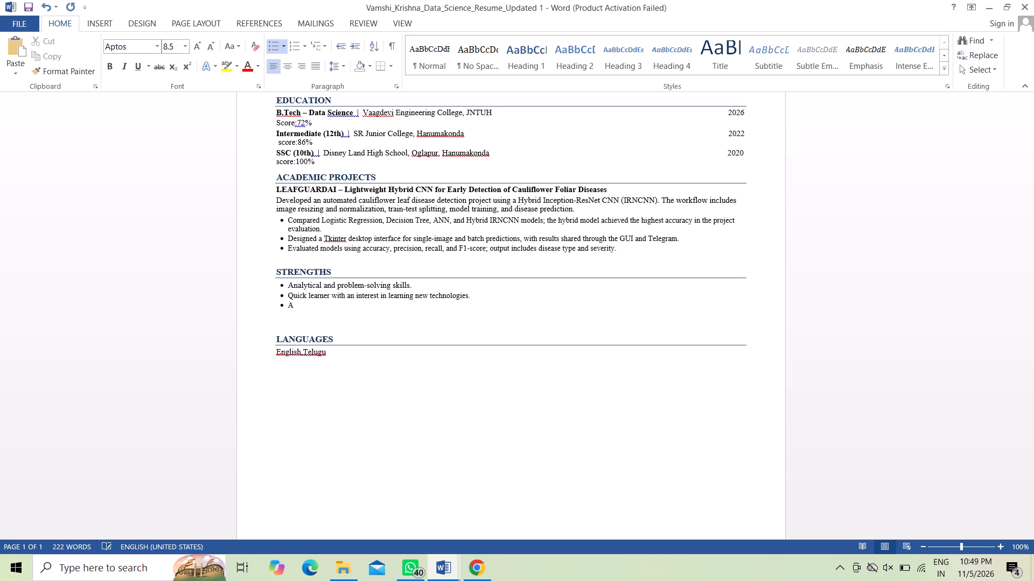
key("b")
type("ility")
key("space")
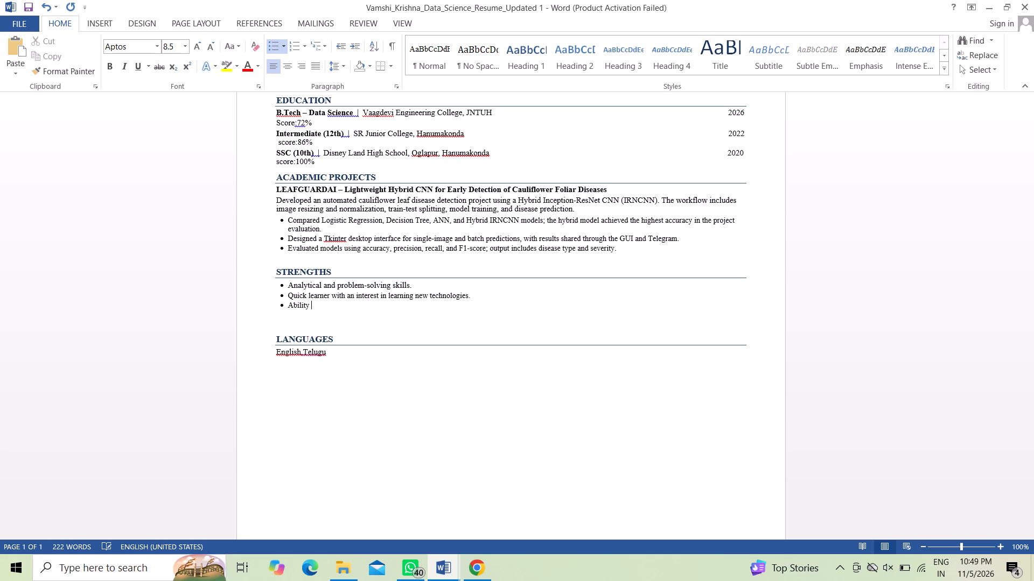
type("to work")
key("space")
type("inde")
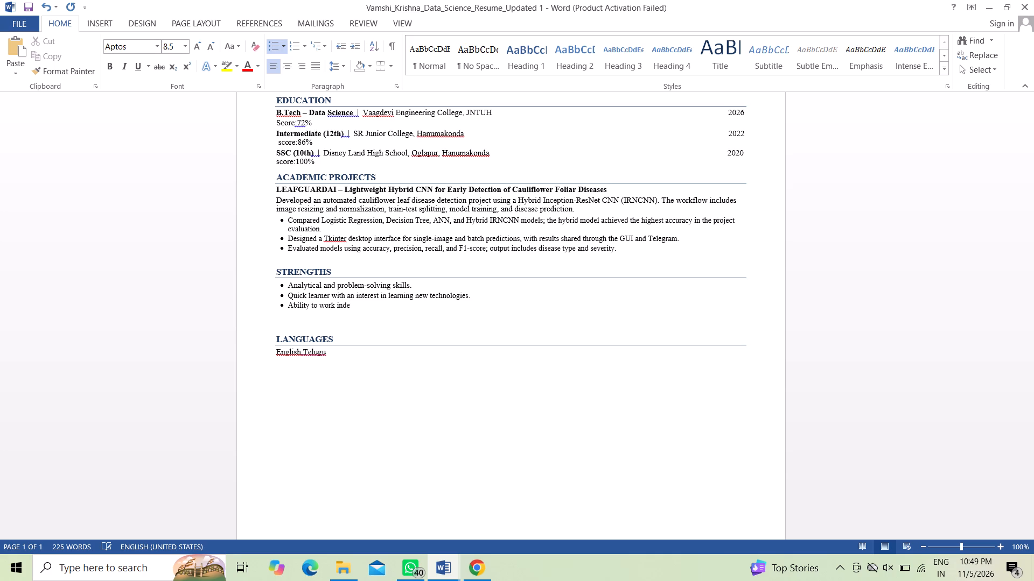
type("pendent")
key("i")
key("l")
key("BackSpace")
key("BackSpace")
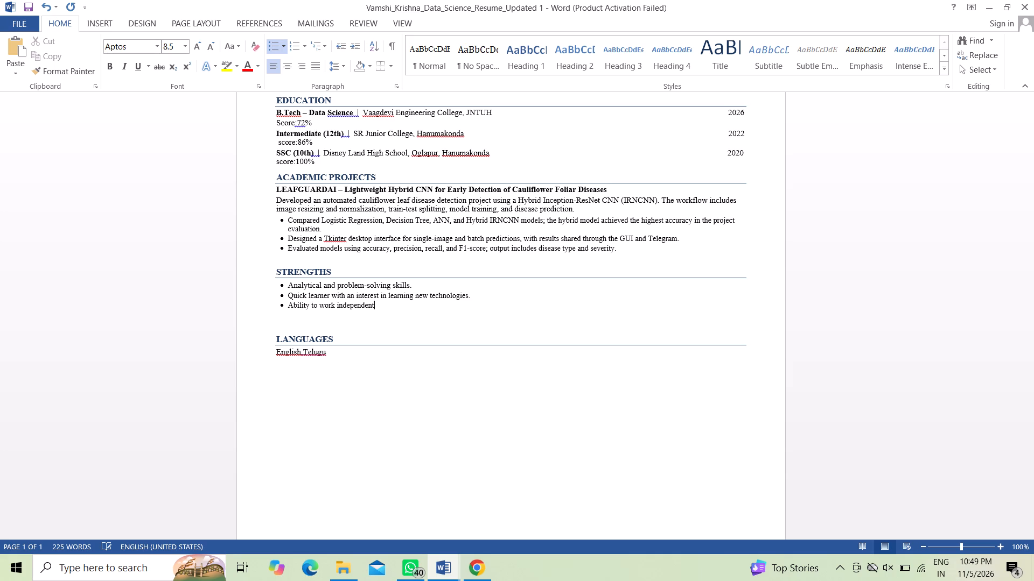
type("ly")
key("space")
type("and")
key("space")
key("i")
key("space")
key("space")
type("a")
key("space")
key("BackSpace")
key("BackSpace")
key("BackSpace")
key("BackSpace")
key("BackSpace")
type("in a")
key("space")
type("team")
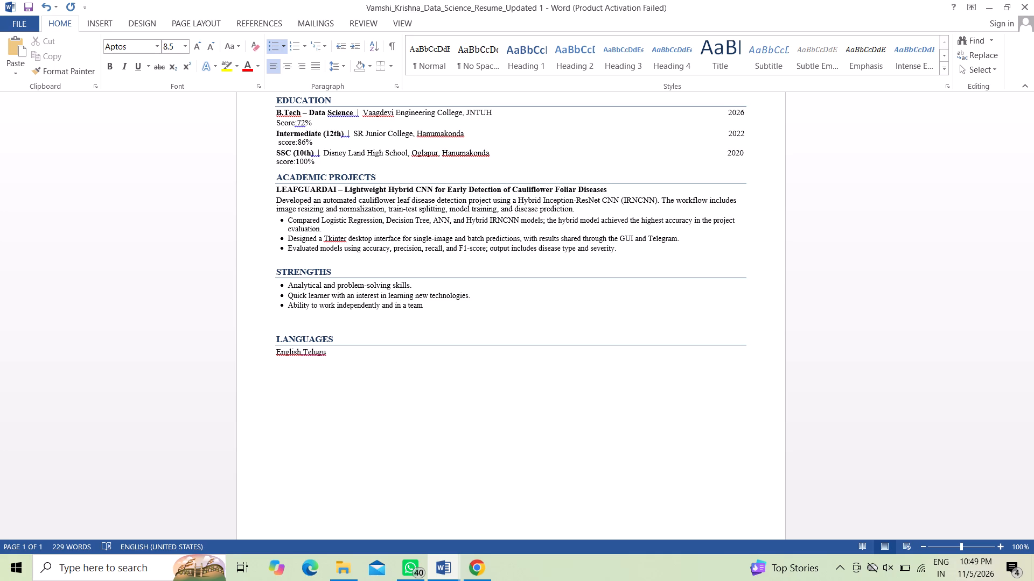
key("period")
Add a fourth bullet under Strengths reading "Adaptable to new challenges and working environments.".
key("Return")
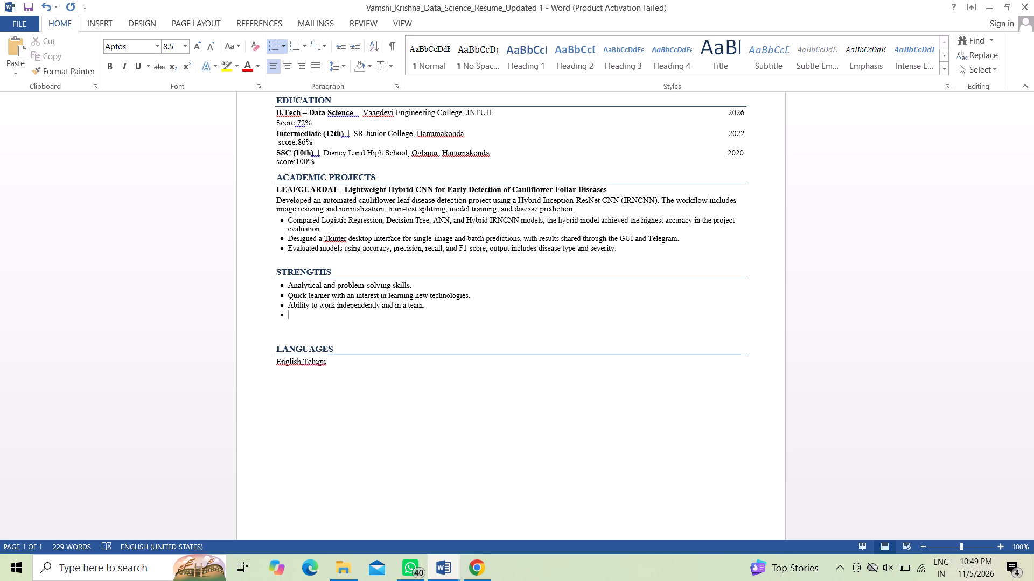
key("shift+a")
key("d")
key("a")
key("p")
type("ta")
type("ble")
key("space")
type("to new")
key("space")
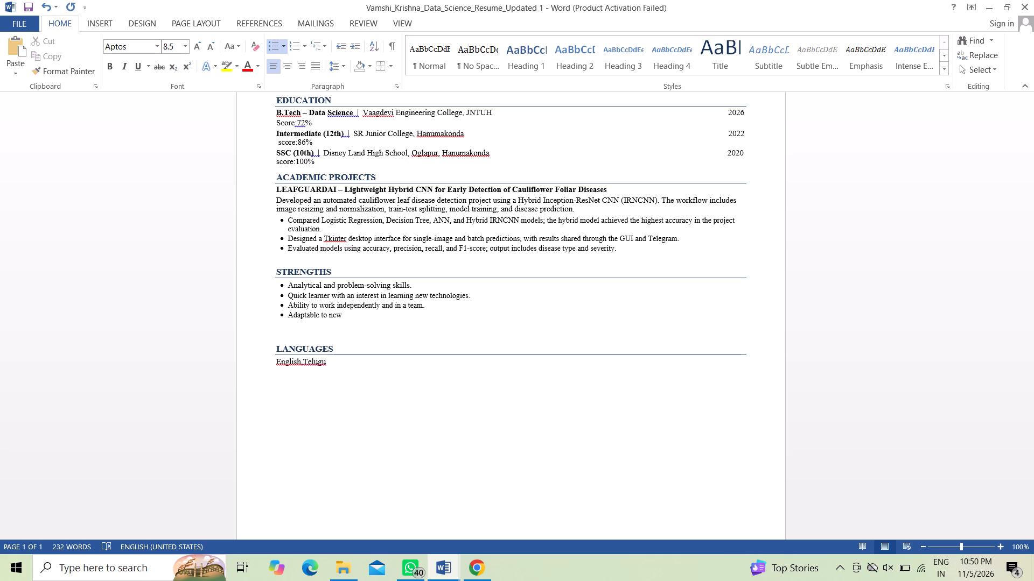
type("cha")
type("llenges")
key("space")
type("and")
key("space")
type("working")
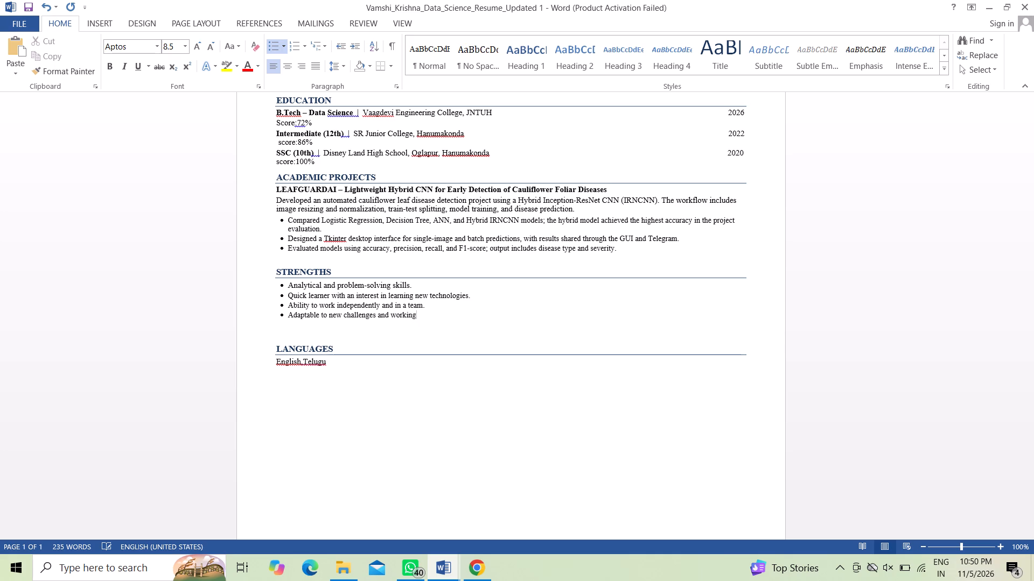
key("space")
type("en")
type("vi")
type("ri")
key("BackSpace")
type("onment")
key("period")
key("Left")
key("s")
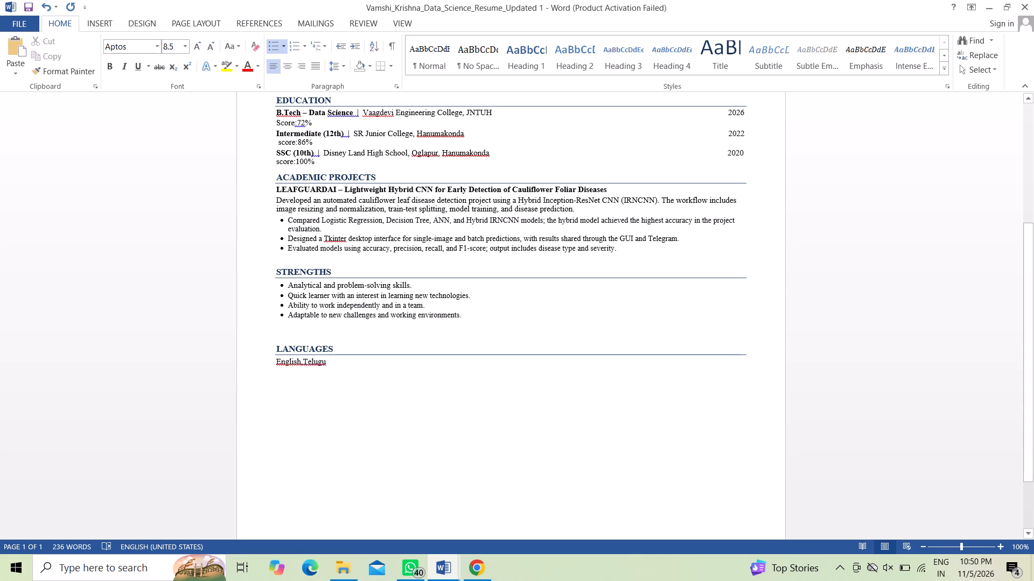
Remove the blank lines between the last Strengths bullet and the Languages heading.
left_click(276, 337)
key("BackSpace")
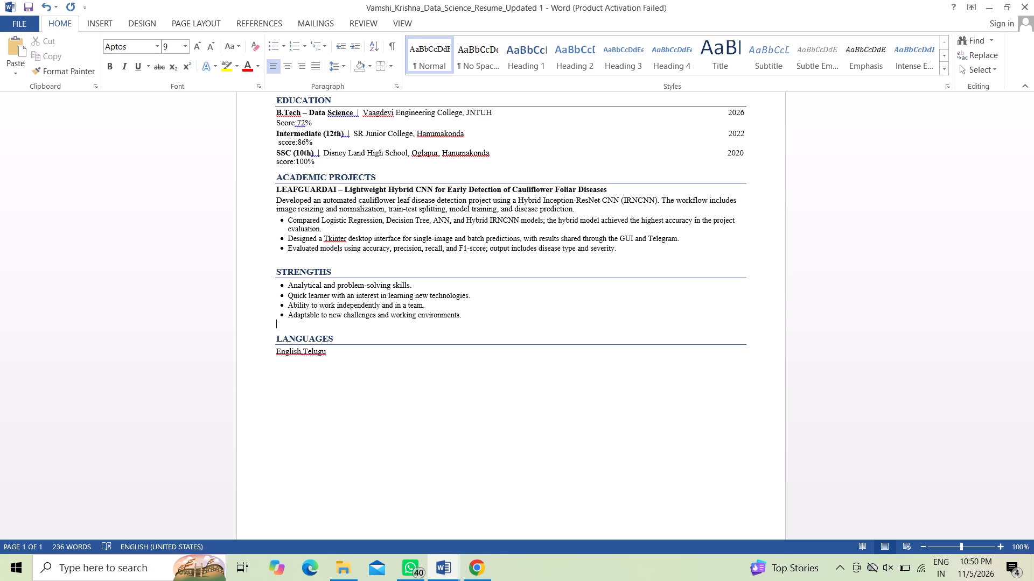
key("BackSpace")
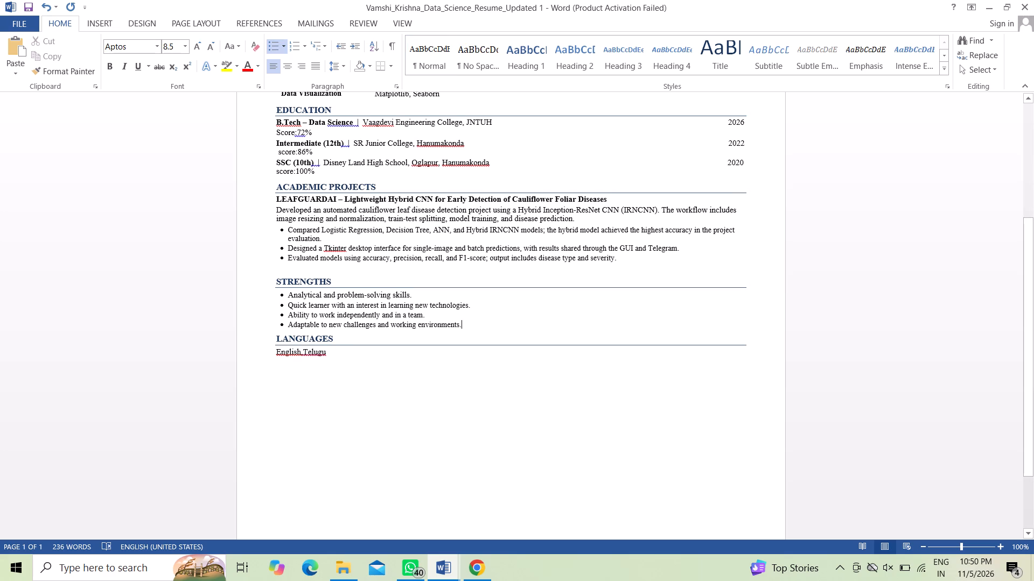
Place the text cursor just after "JNTUH" in the B.Tech line under Education.
scroll(276, 337, "up", 1)
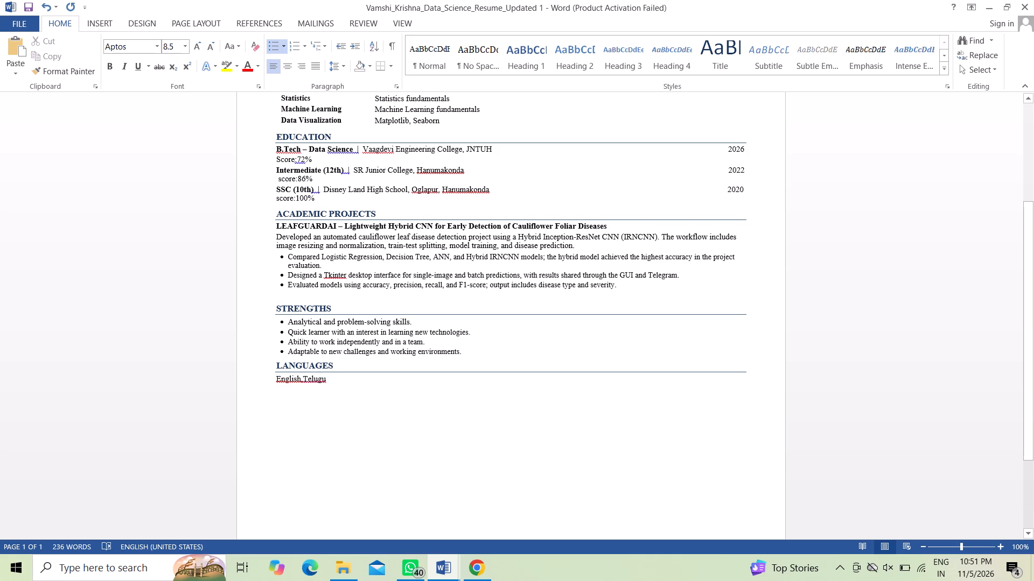
scroll(302, 383, "up", 1)
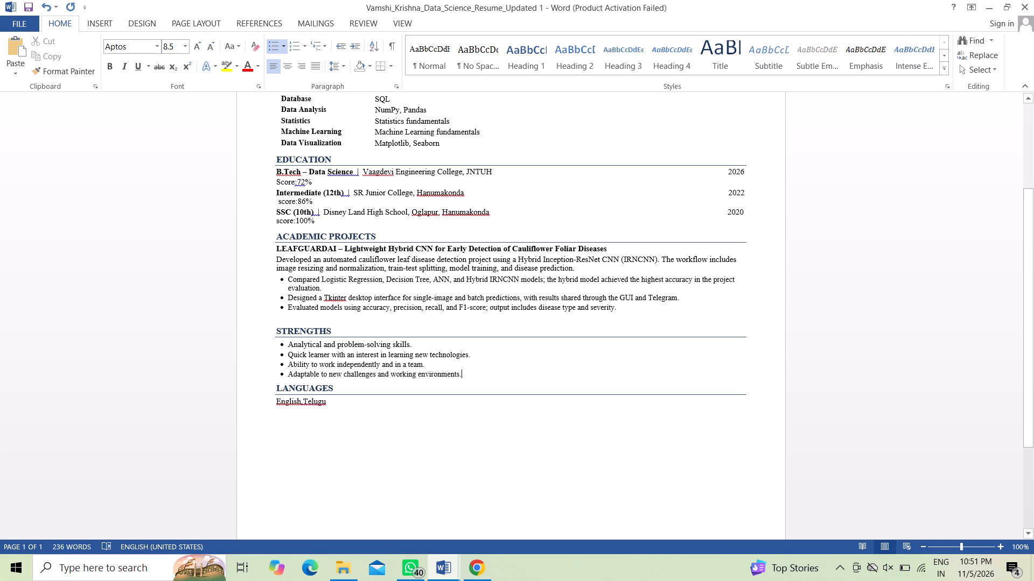
left_click(497, 171)
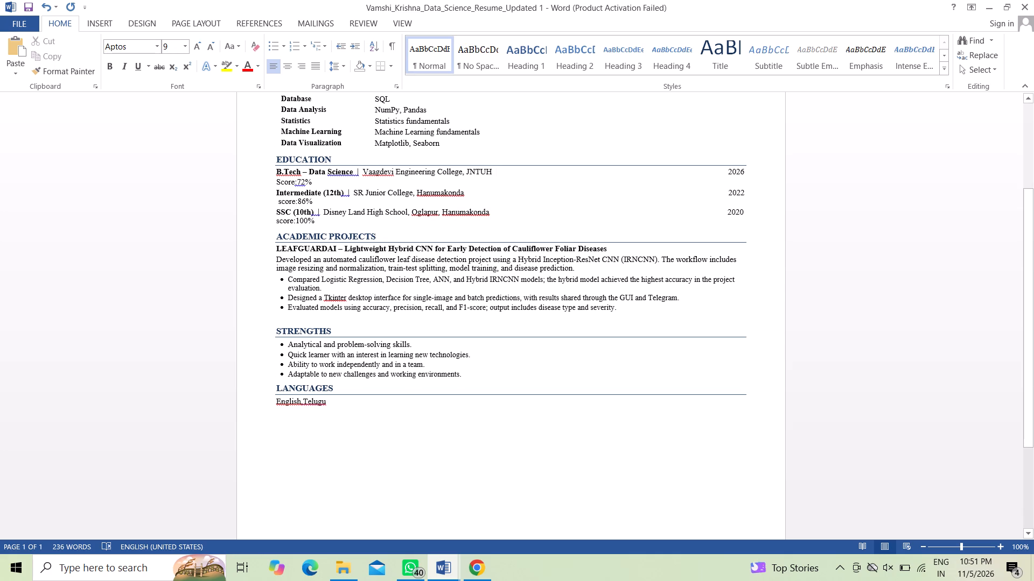
key("Left")
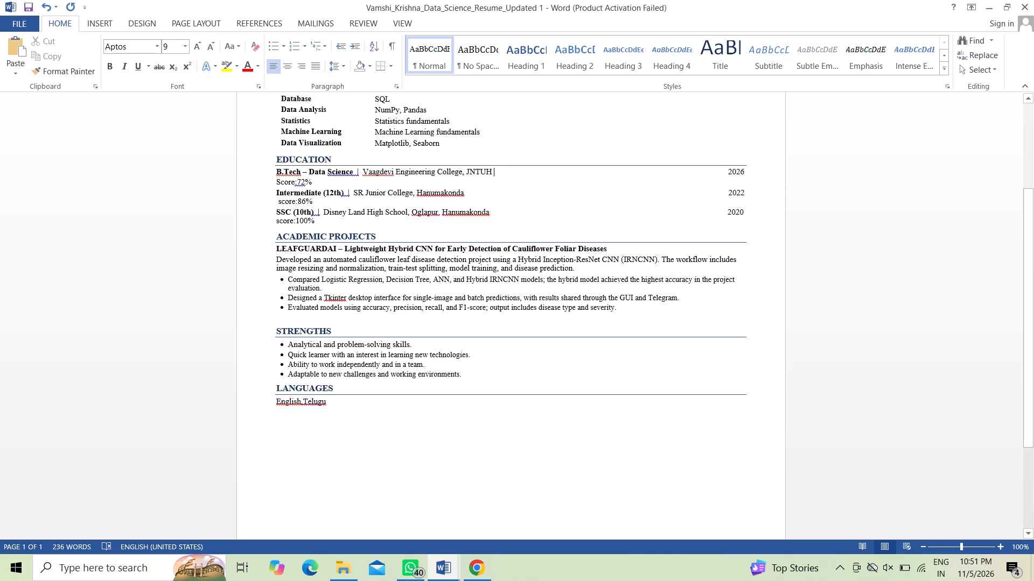
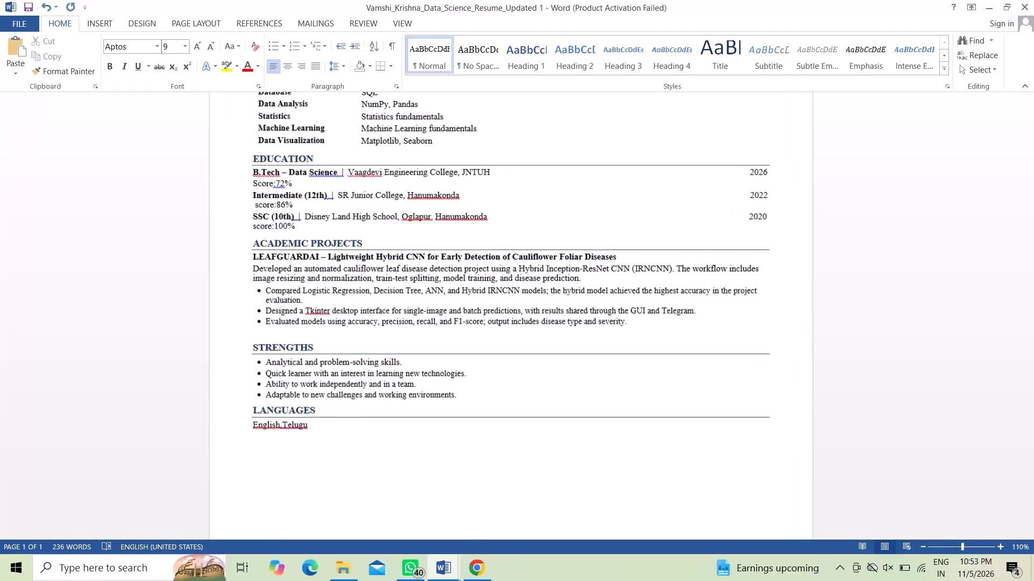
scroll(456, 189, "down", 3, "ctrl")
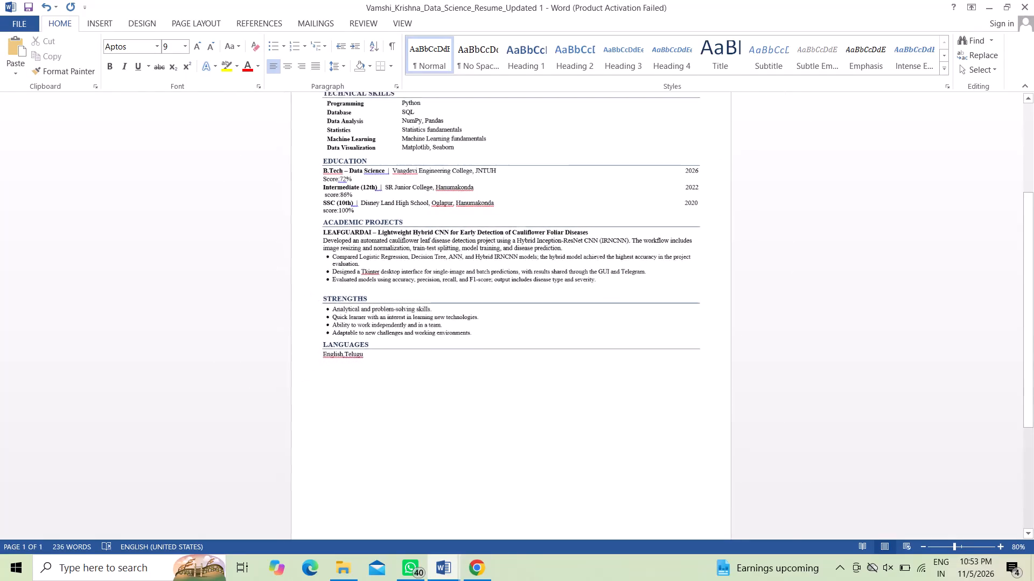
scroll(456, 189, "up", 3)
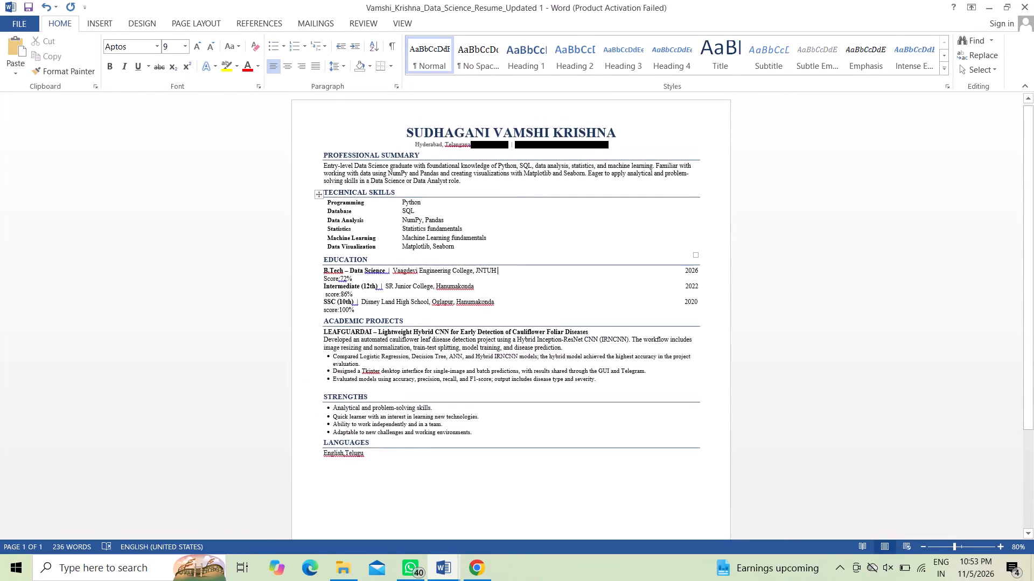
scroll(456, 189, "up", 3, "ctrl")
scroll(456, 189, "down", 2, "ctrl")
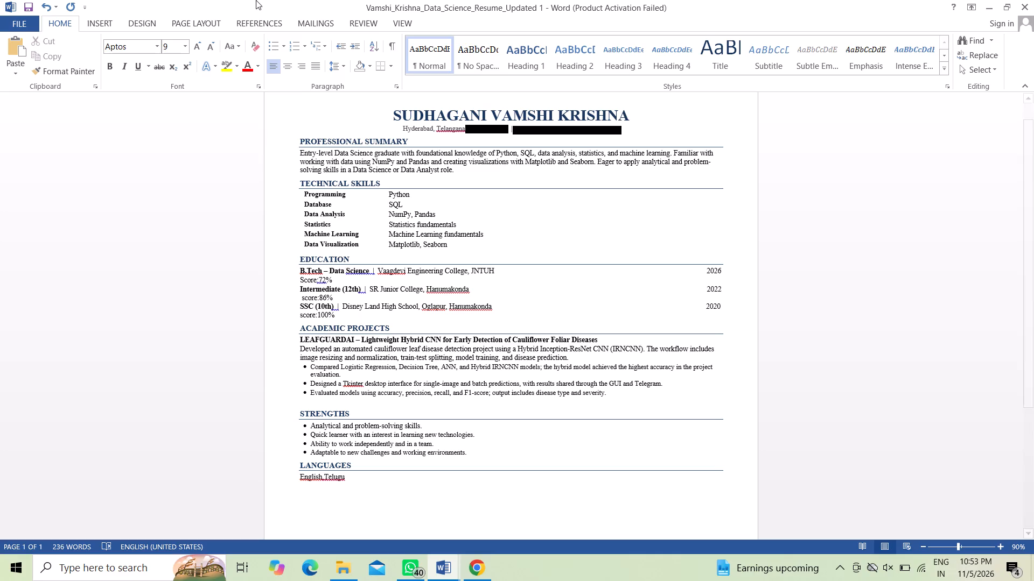
Save a copy of the resume as a Word document in Downloads, changing the file name's ending to "Updated 2".
left_click(20, 22)
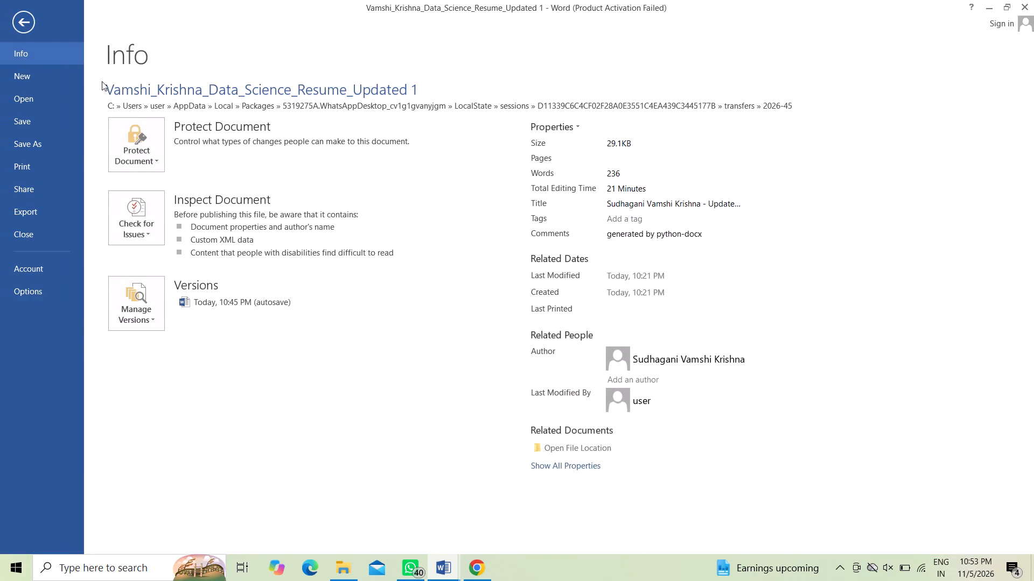
left_click(41, 143)
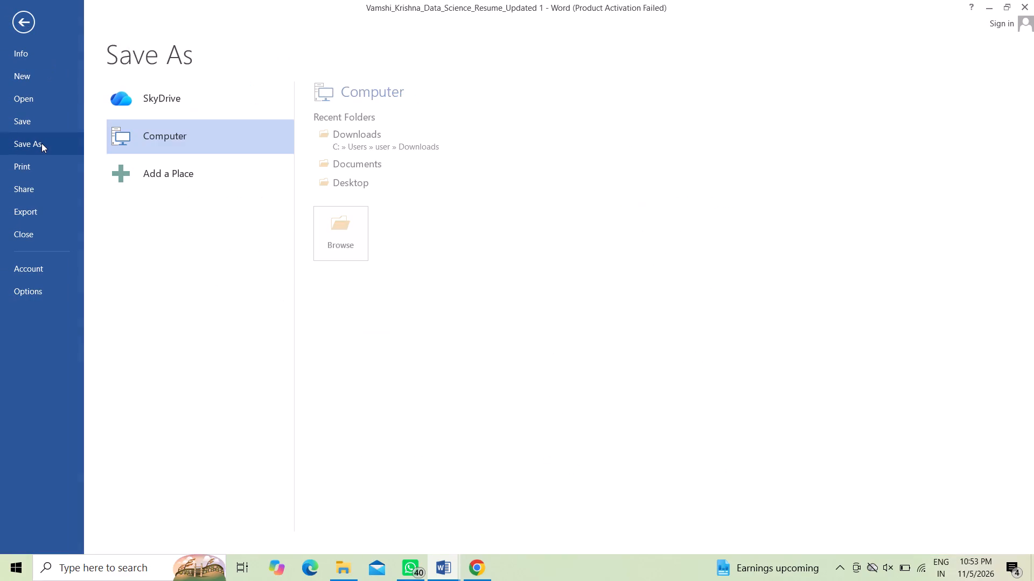
left_click(329, 127)
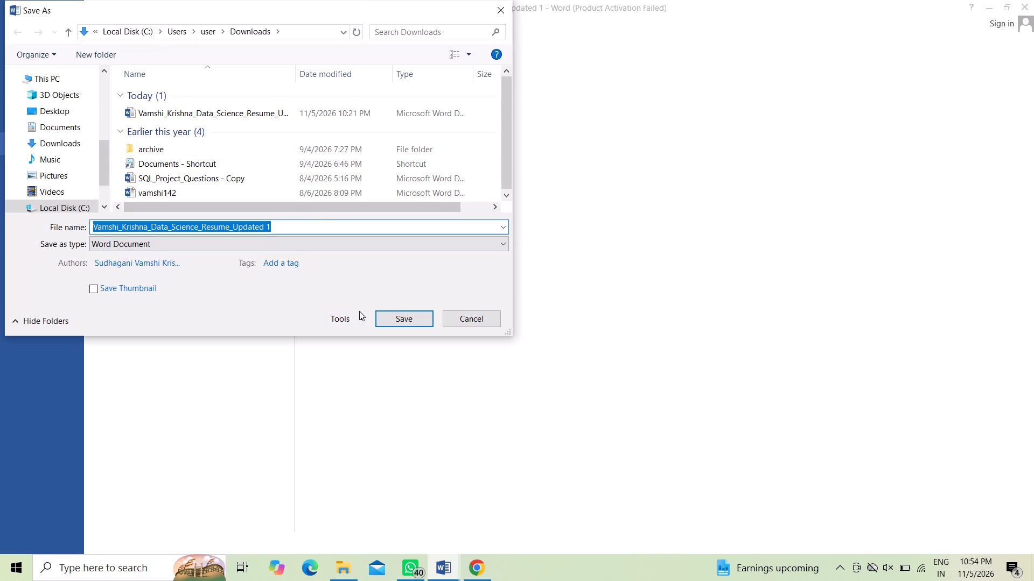
left_click(383, 318)
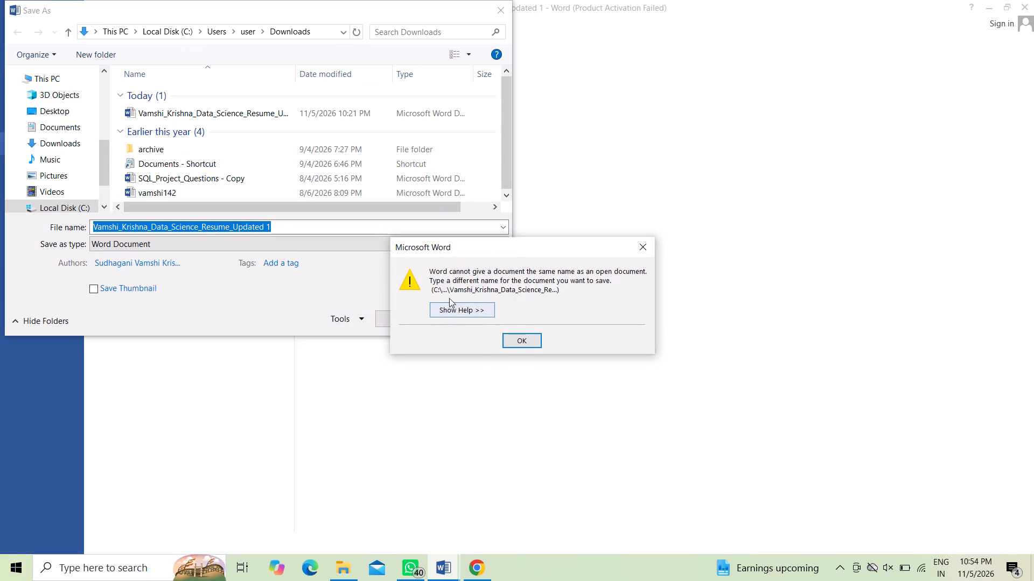
left_click(520, 339)
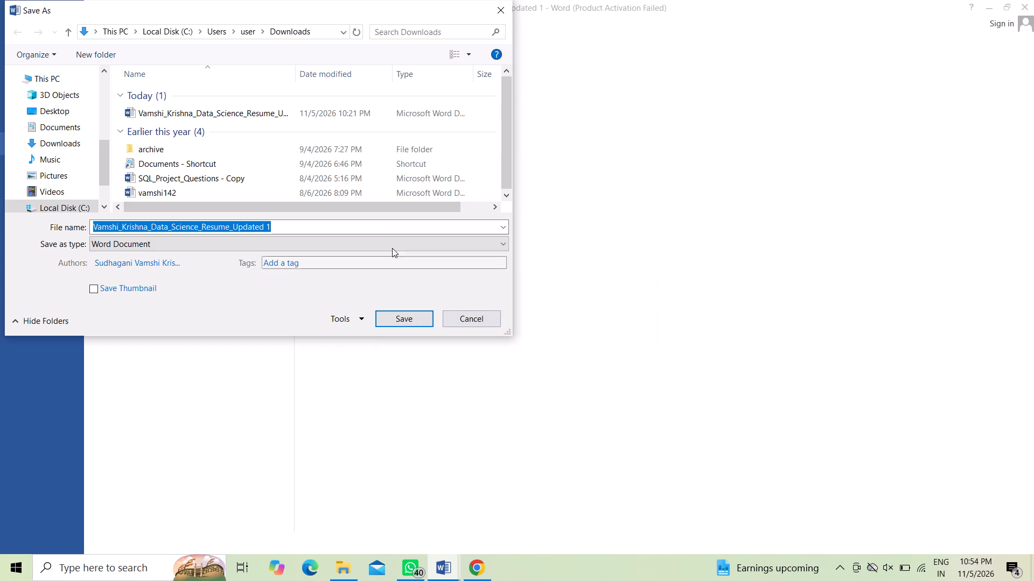
left_click(340, 225)
left_click(340, 225)
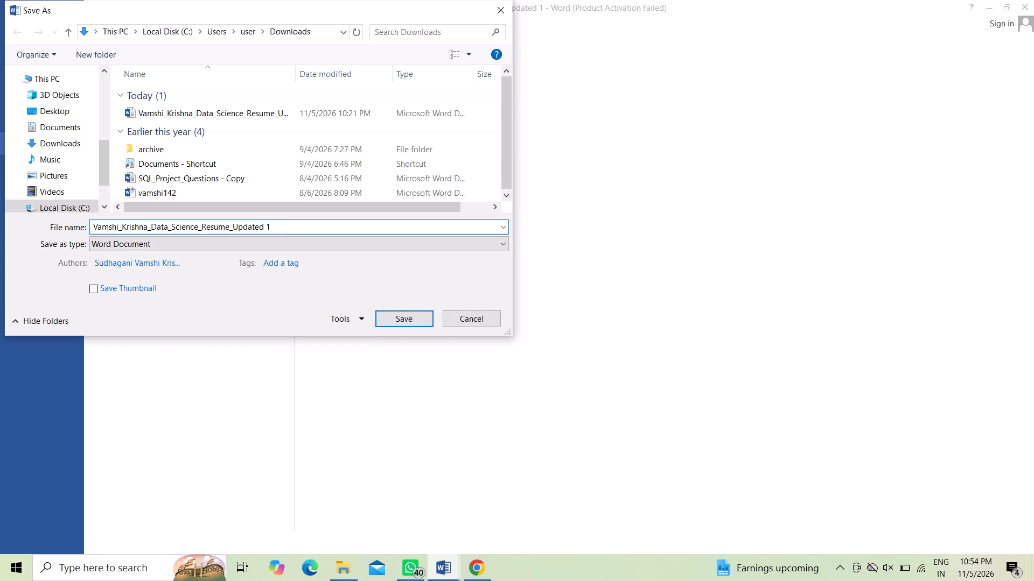
key("BackSpace")
key("2")
left_click(403, 315)
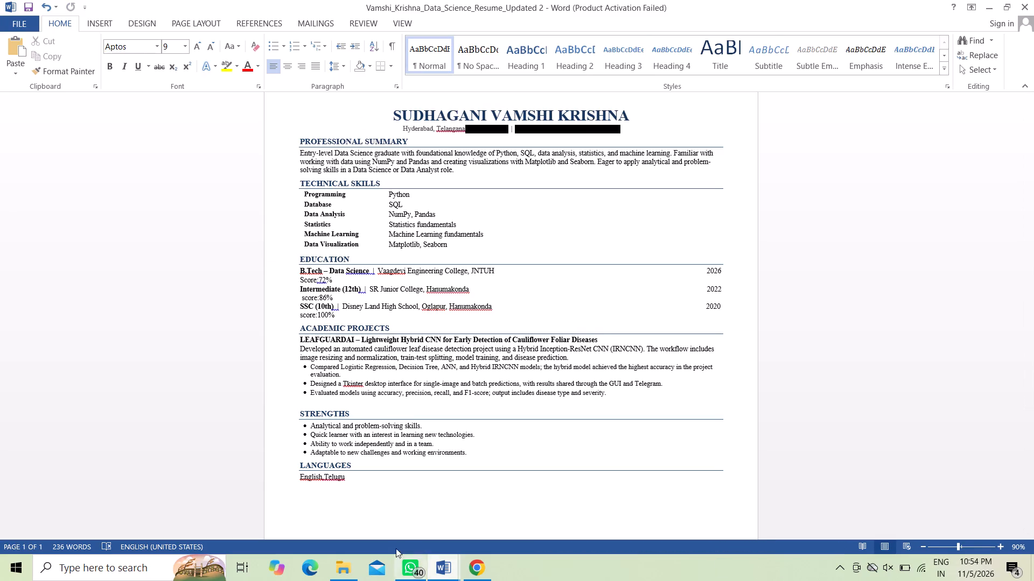
Switch to File Explorer and show the Downloads folder to locate the saved resume copy.
left_click(352, 568)
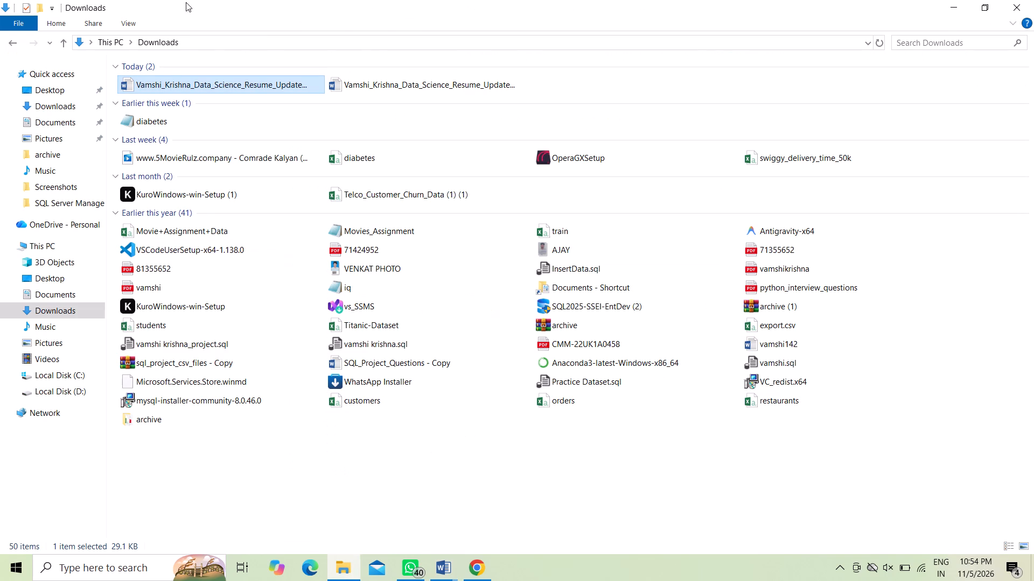
scroll(140, 122, "up", 7)
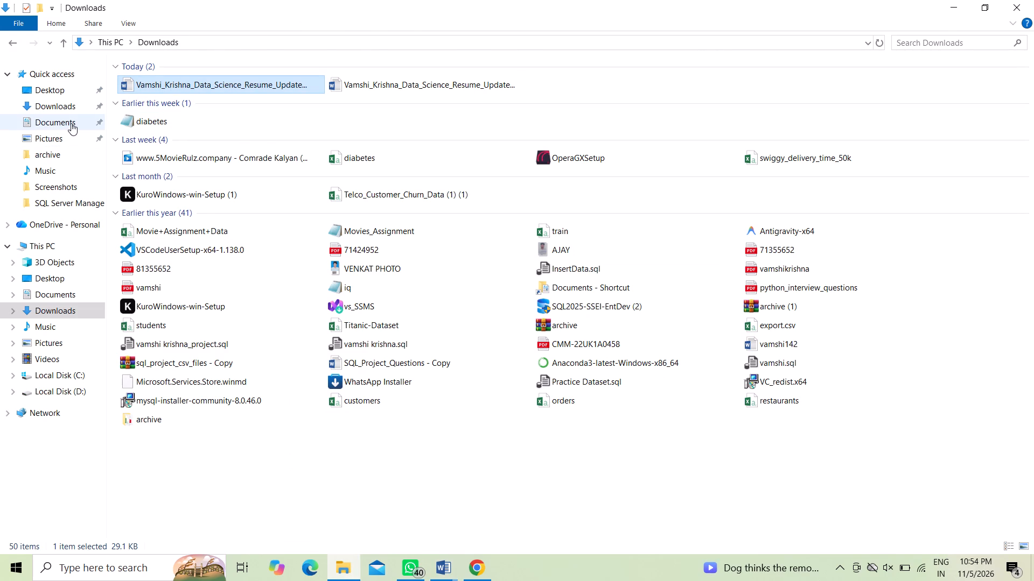
left_click(69, 108)
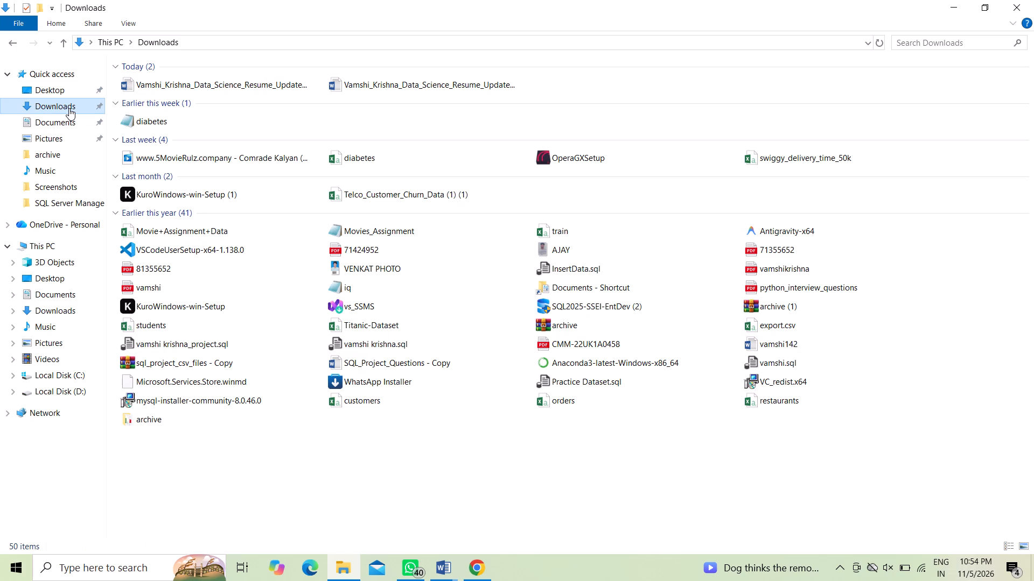
left_click(67, 123)
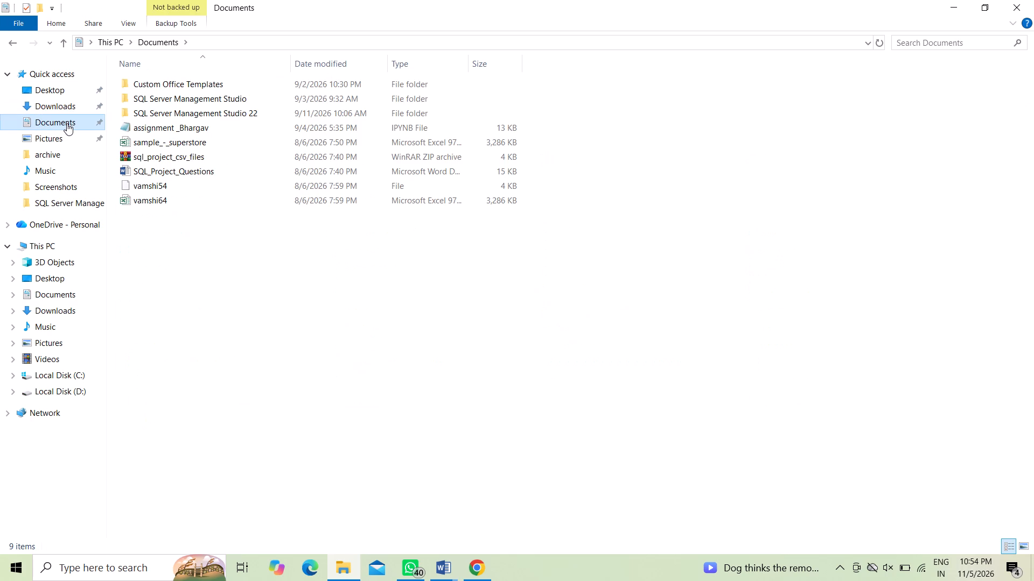
left_click(75, 102)
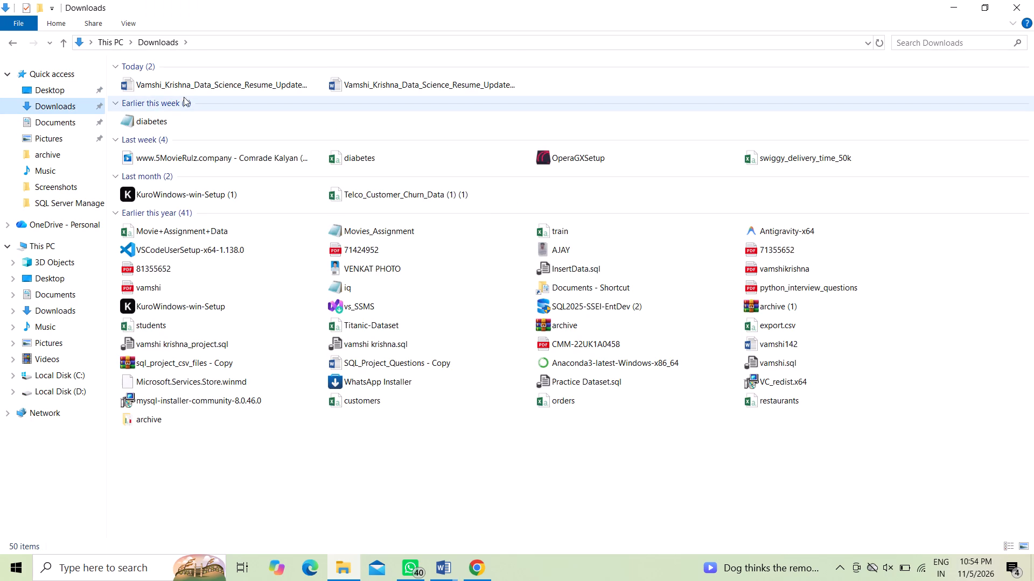
right_click(352, 89)
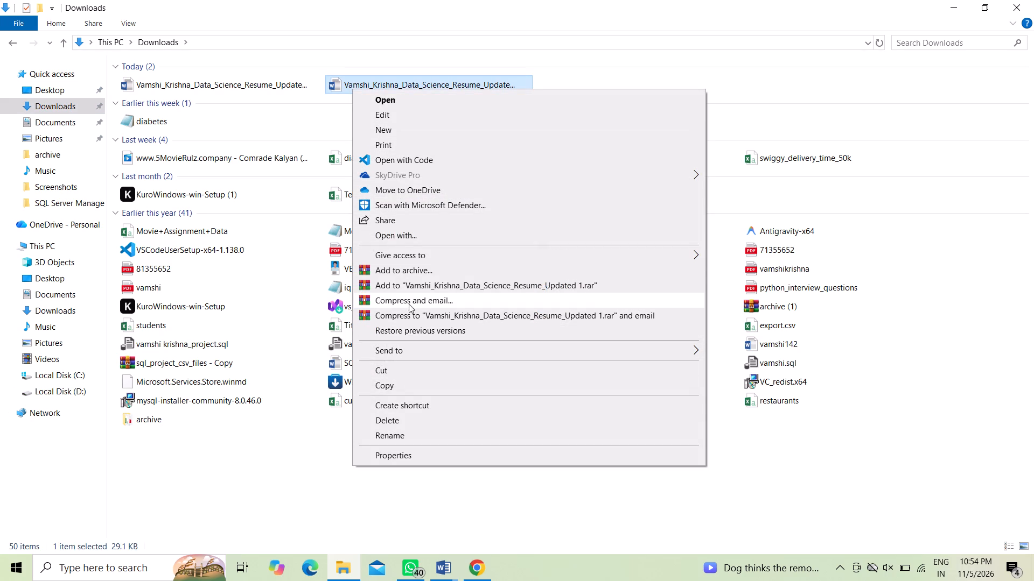